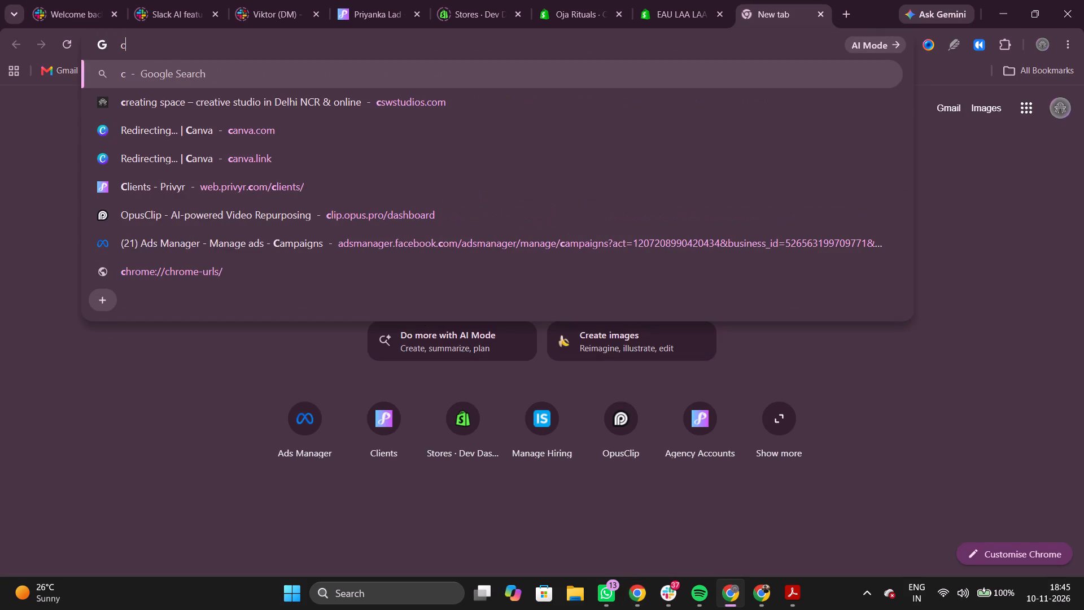
left_click(285, 129)
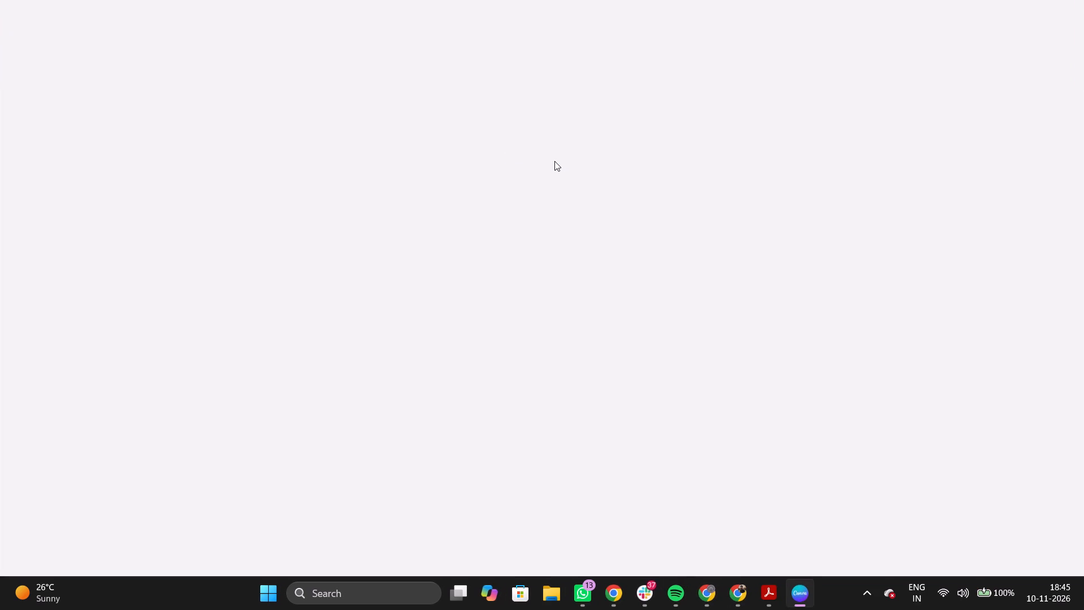
Switch from the Canva desktop app back to the Chrome window and open Google Docs in a new tab.
left_click(1000, 17)
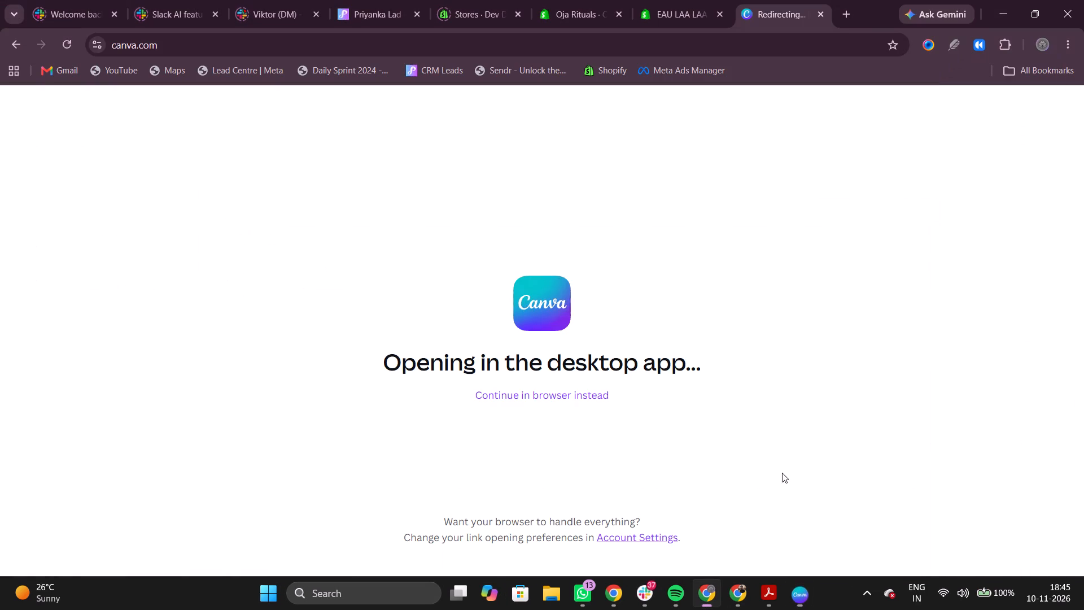
left_click(711, 592)
left_click(846, 15)
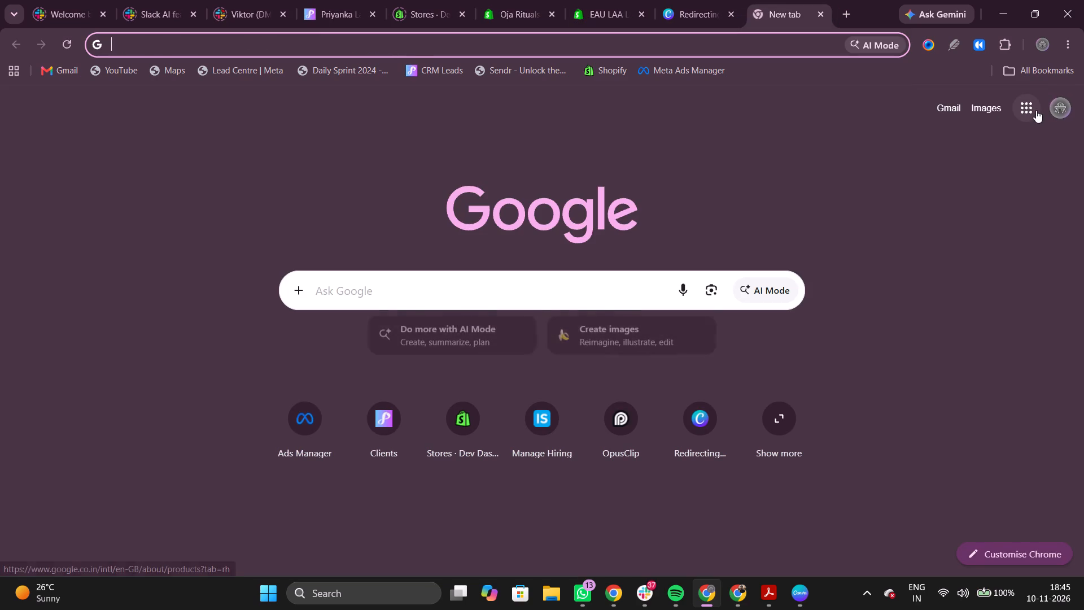
left_click(1030, 111)
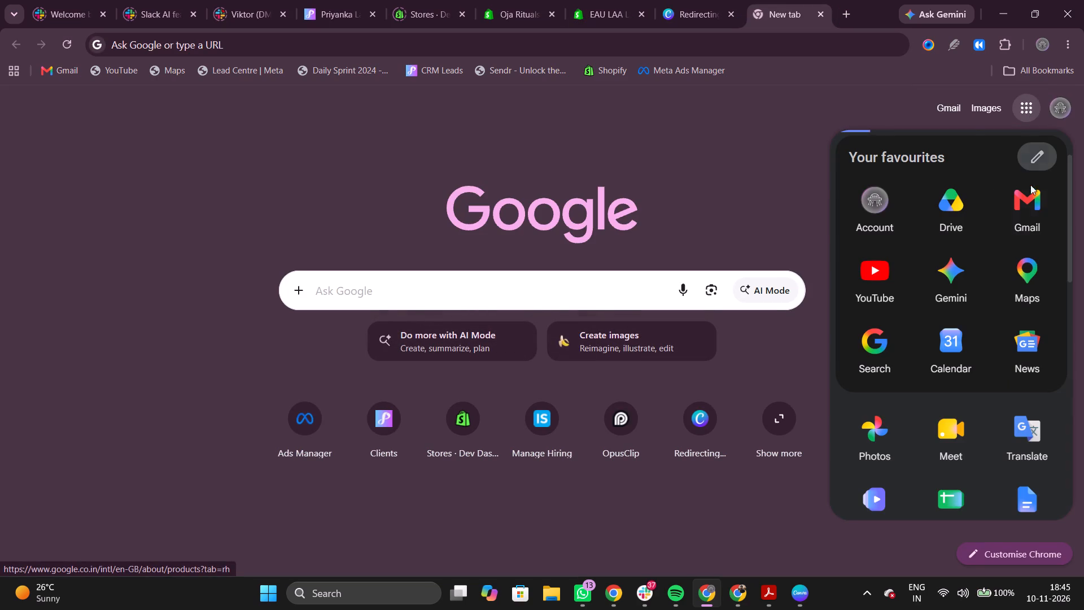
left_click(1033, 485)
left_click(1024, 496)
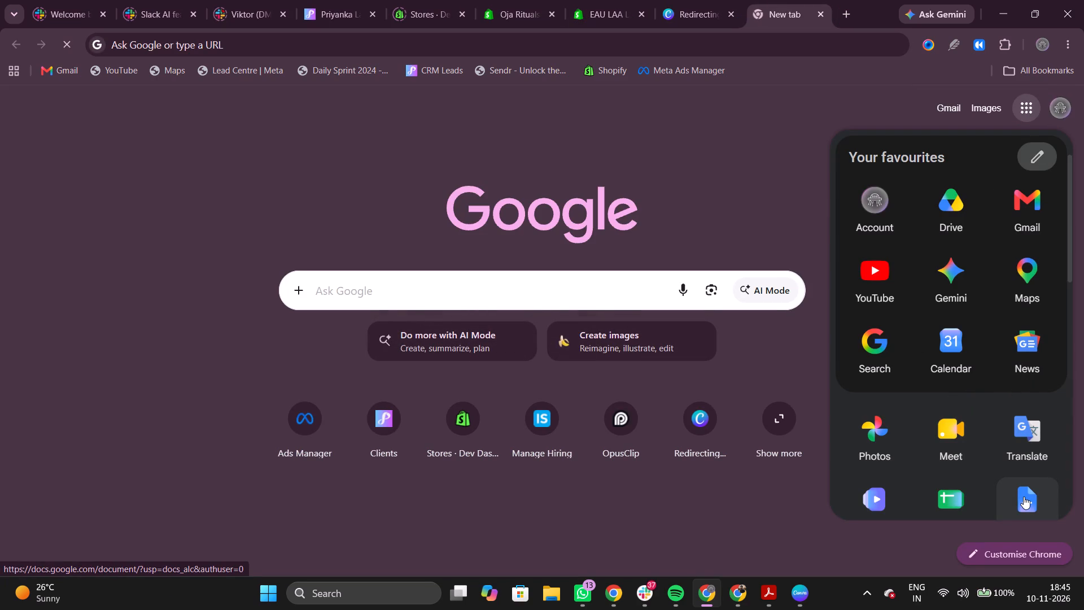
left_click(1027, 496)
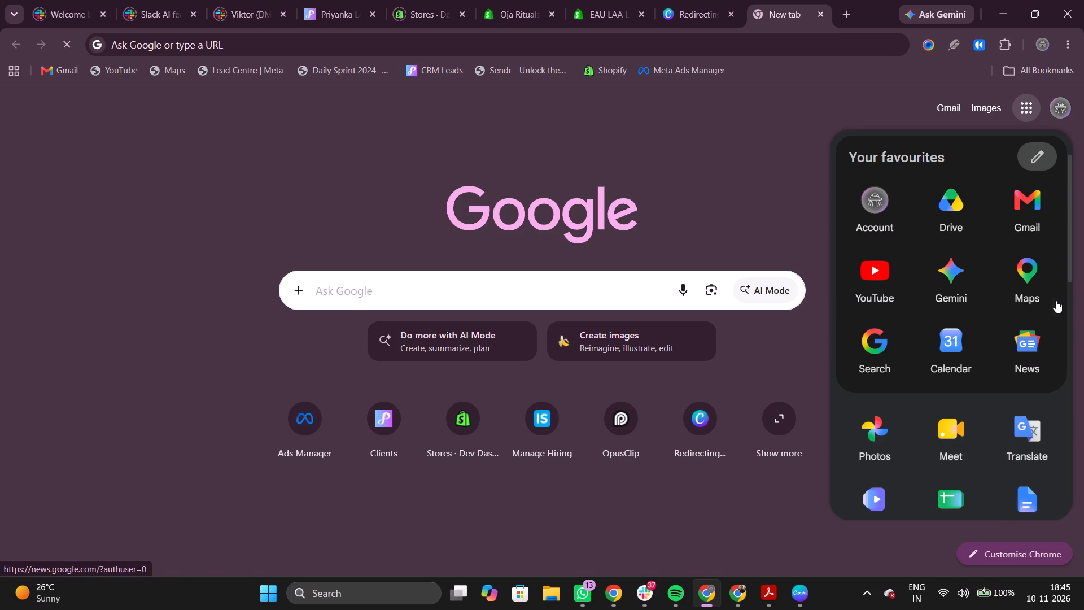
scroll(1002, 314, "down", 4)
scroll(1022, 239, "up", 1)
left_click(1026, 272)
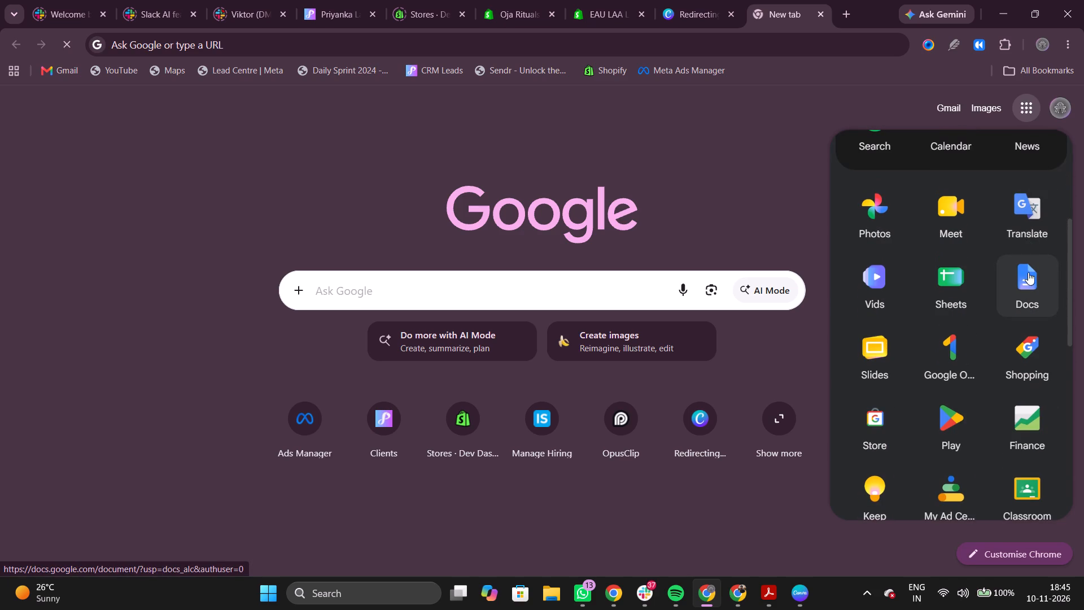
double_click(1029, 276)
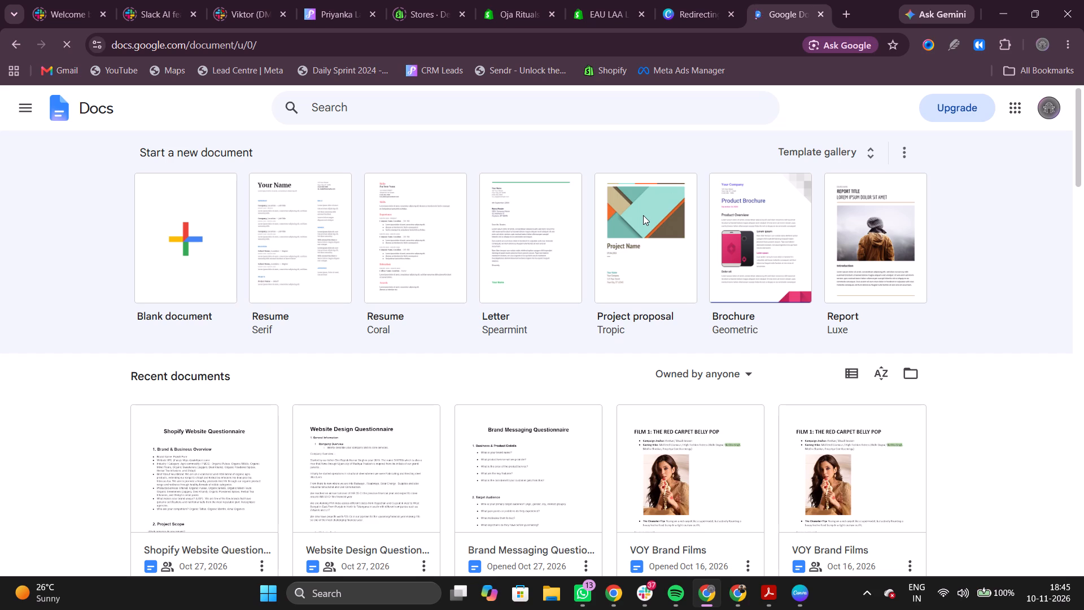
Look through the recent documents in Google Docs for an existing IT services agreement.
scroll(1025, 421, "down", 4)
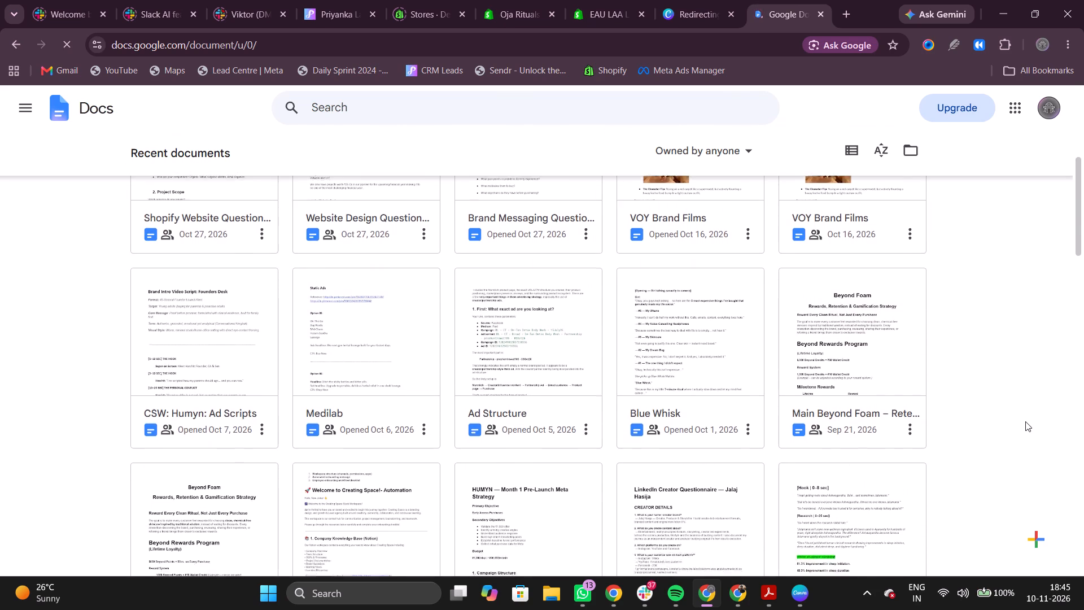
scroll(1025, 421, "down", 3)
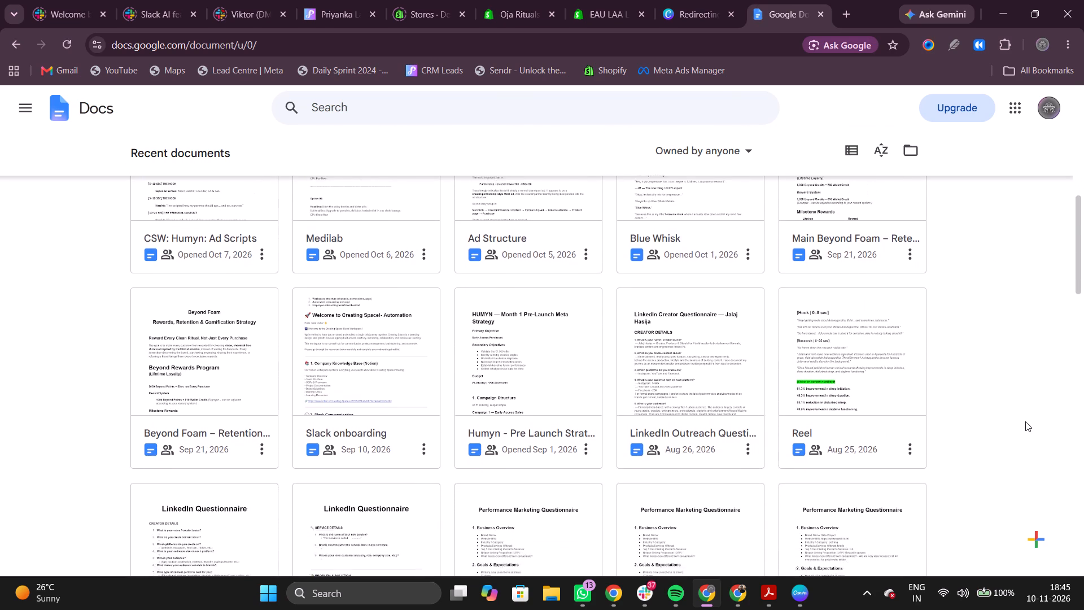
scroll(1025, 421, "down", 4)
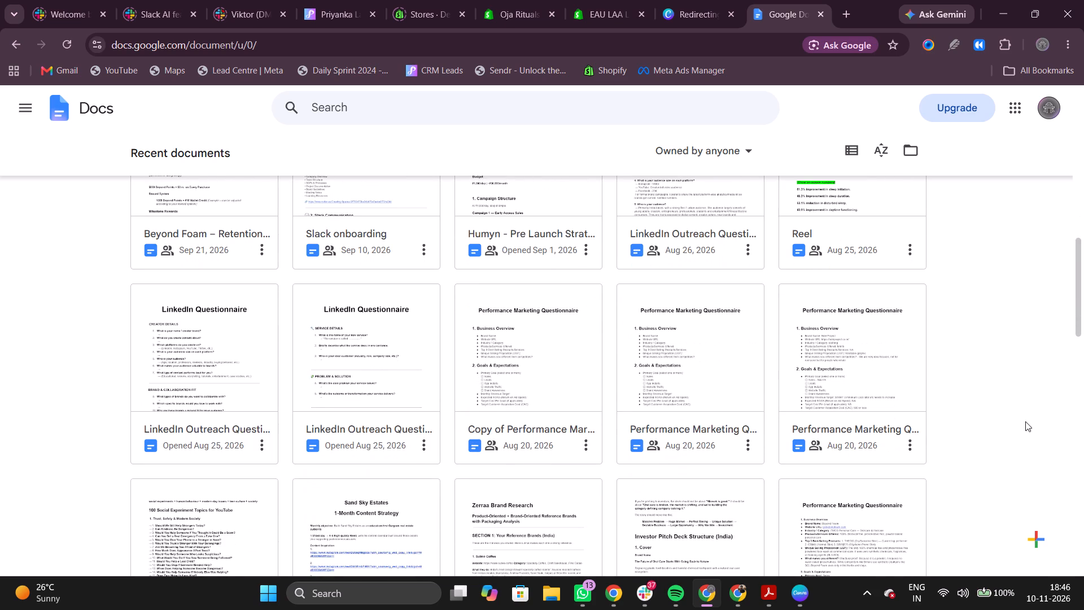
scroll(1025, 421, "down", 1)
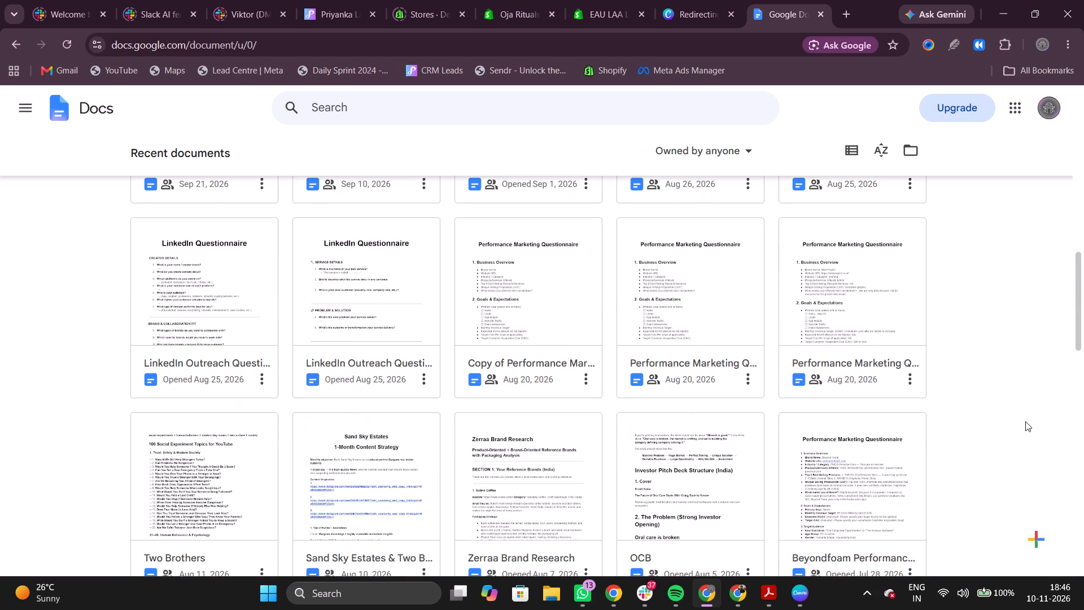
scroll(977, 400, "up", 10)
scroll(941, 355, "up", 1)
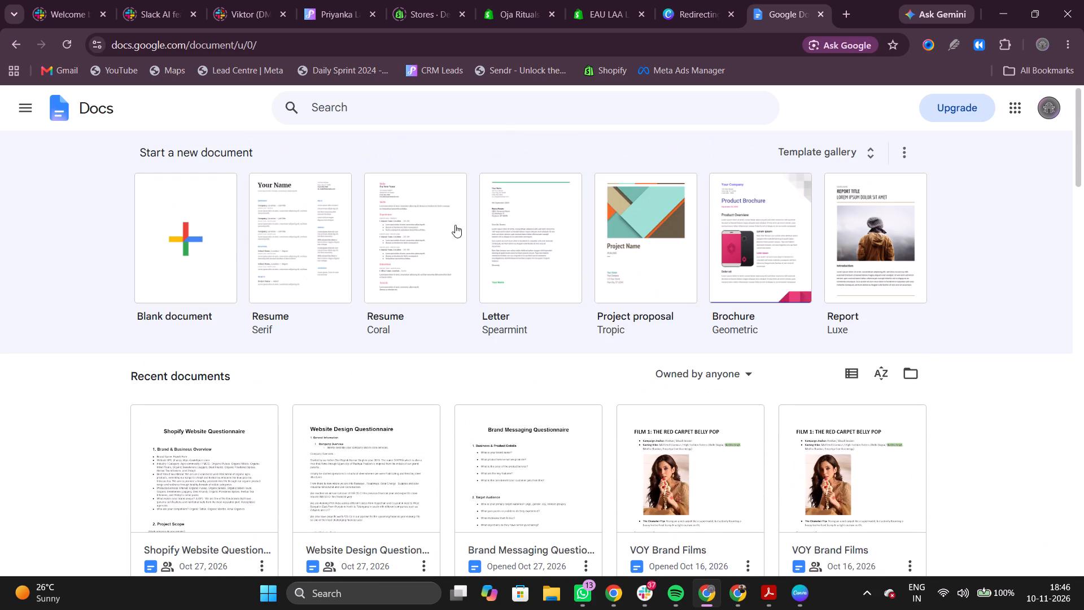
Search Google Docs for "IT service" and open Copy of IT SERVICES AGREEMENT in a new tab.
left_click(423, 112)
type("IT")
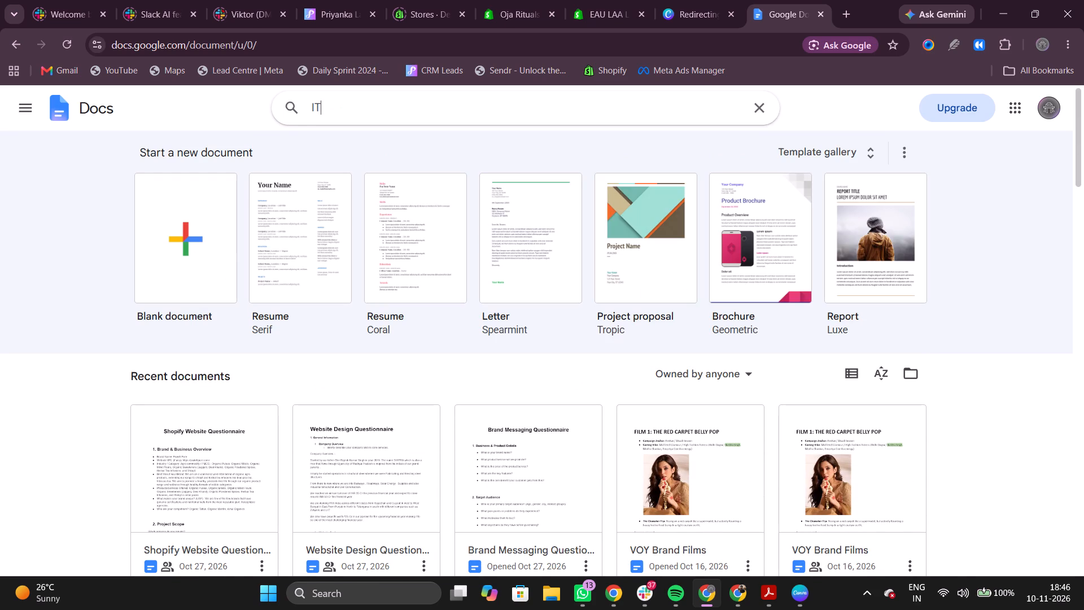
key("space")
type("service")
key("Return")
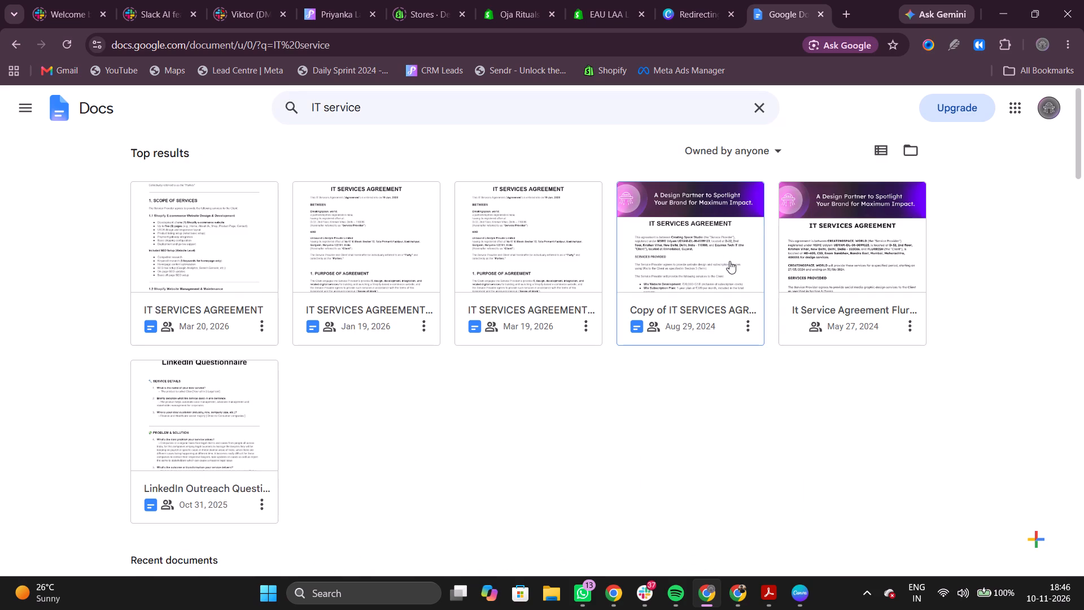
left_click(750, 328)
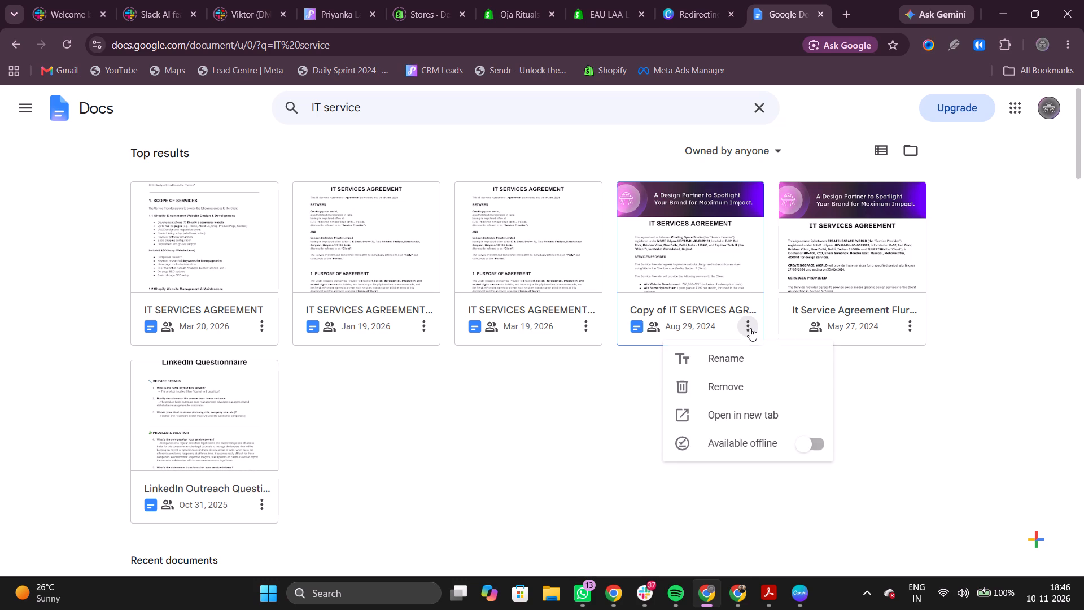
left_click(732, 411)
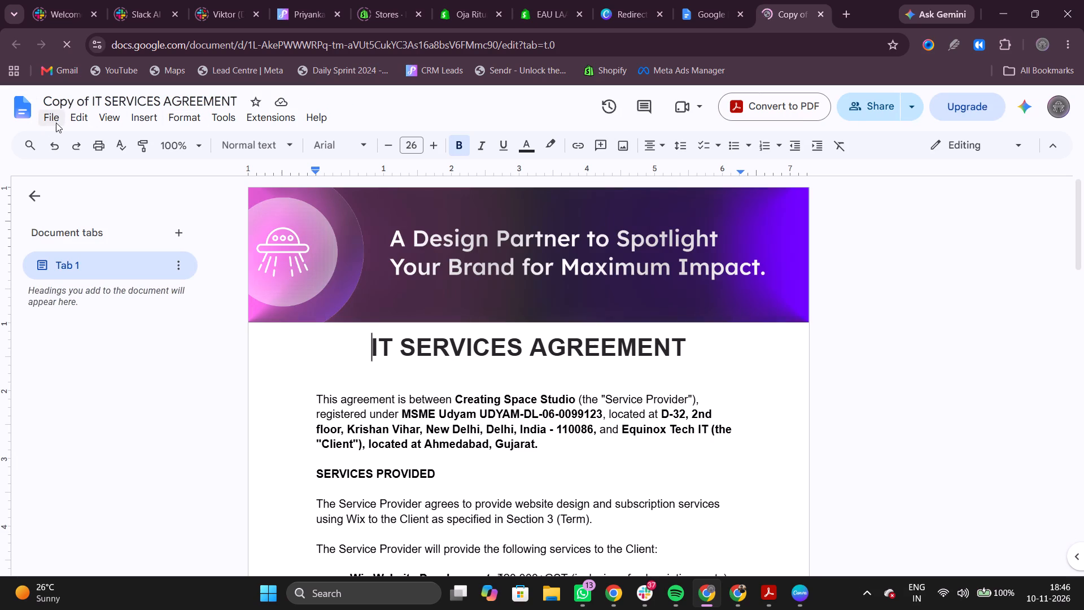
Start making a copy of the agreement document, changing its name to "IT SERVICES AGREEMENT -", and bring up the window switcher.
left_click(56, 123)
left_click(98, 188)
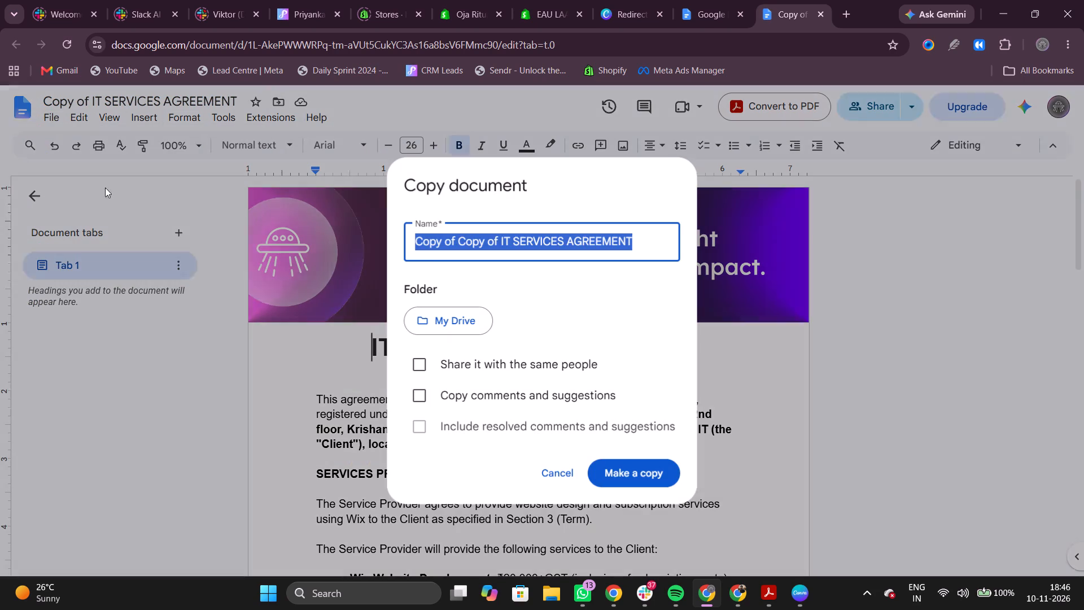
left_click(472, 245)
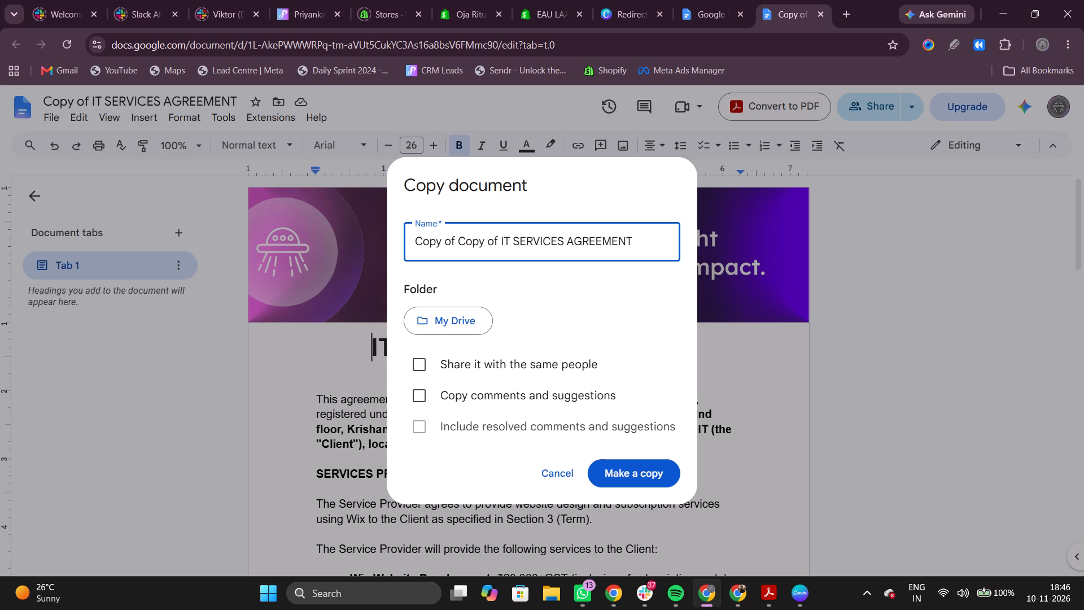
left_click(488, 242)
left_click_drag(484, 242, 415, 230)
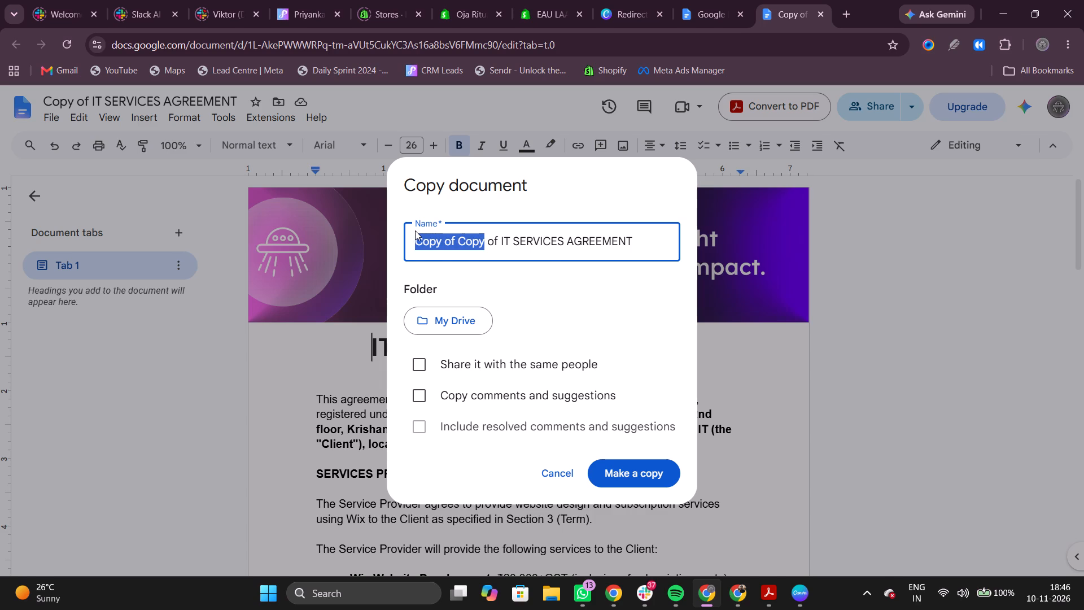
key("Delete")
key("Delete")
key("Delete")
key("Delete")
key("Delete")
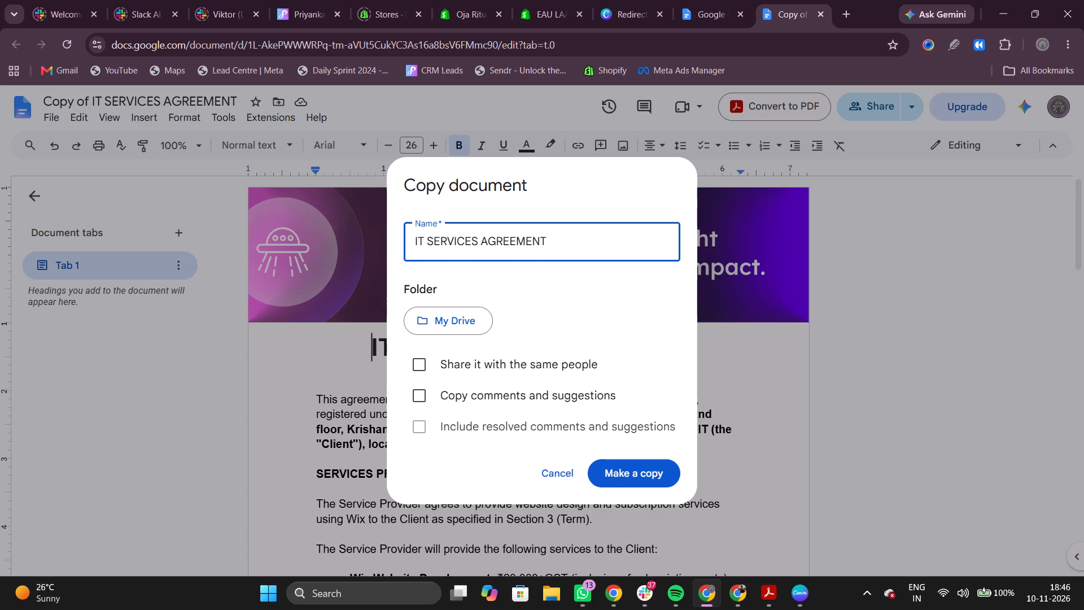
left_click(606, 239)
key("space")
type("-")
key("alt+Tab")
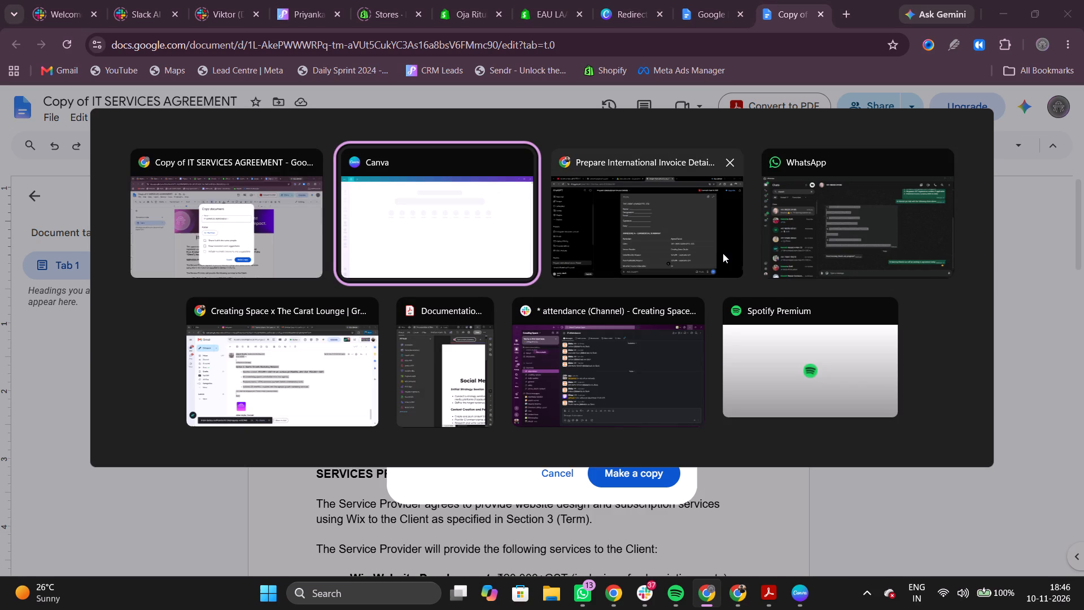
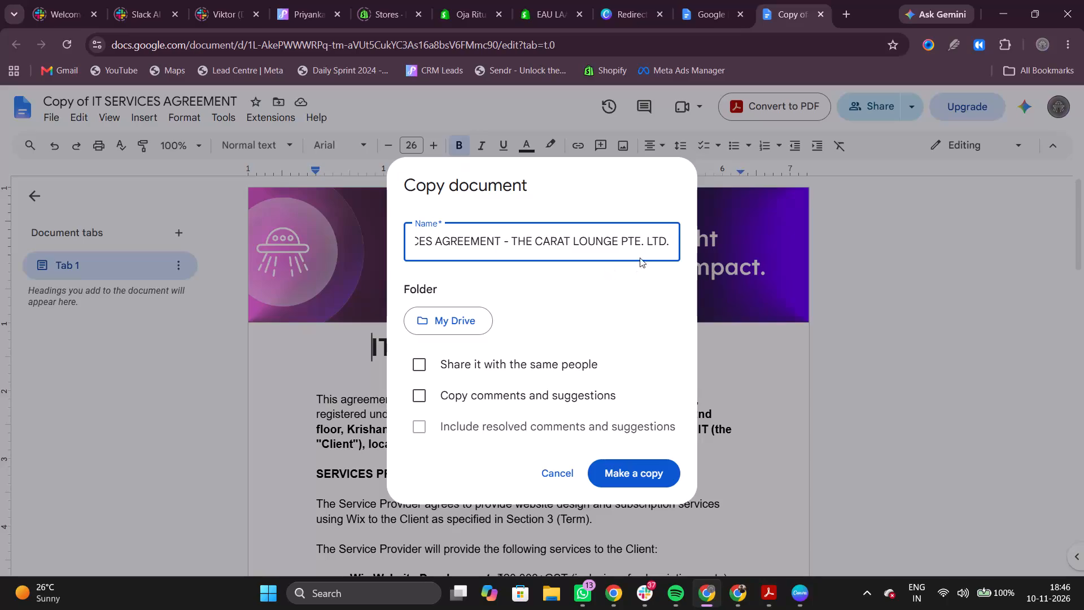
Create the copy of the agreement under the name "IT SERVICES AGREEMENT - THE CARAT LOUNGE PTE. LTD.".
scroll(610, 326, "down", 2, "alt")
left_click(652, 478, "alt")
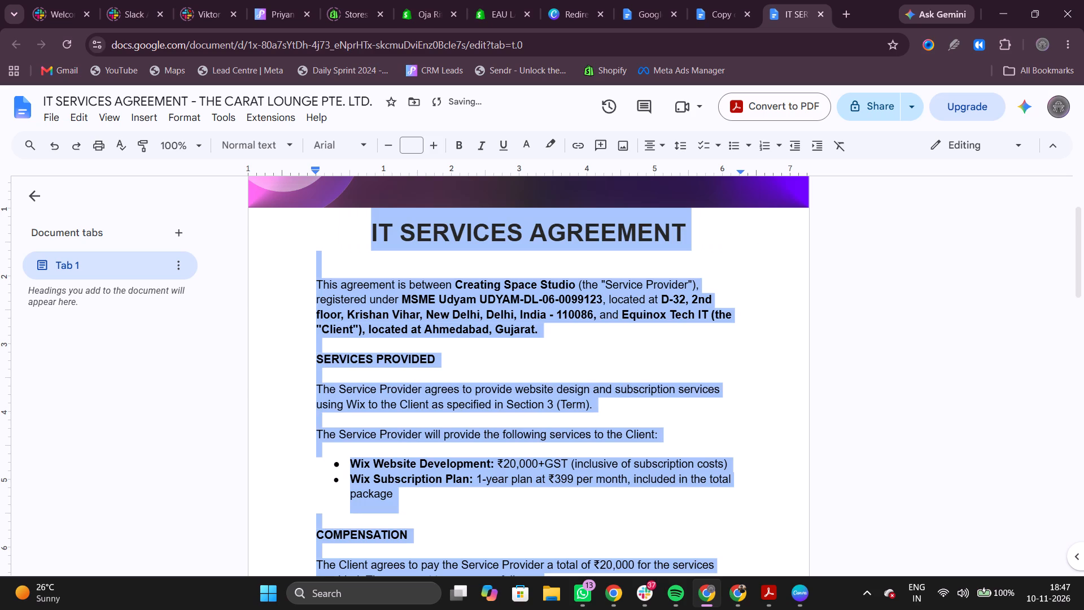
Replace all old agreement text below the IT SERVICES AGREEMENT title, through the signature date, with the copied ChatGPT draft.
left_click(404, 283)
left_click(318, 286)
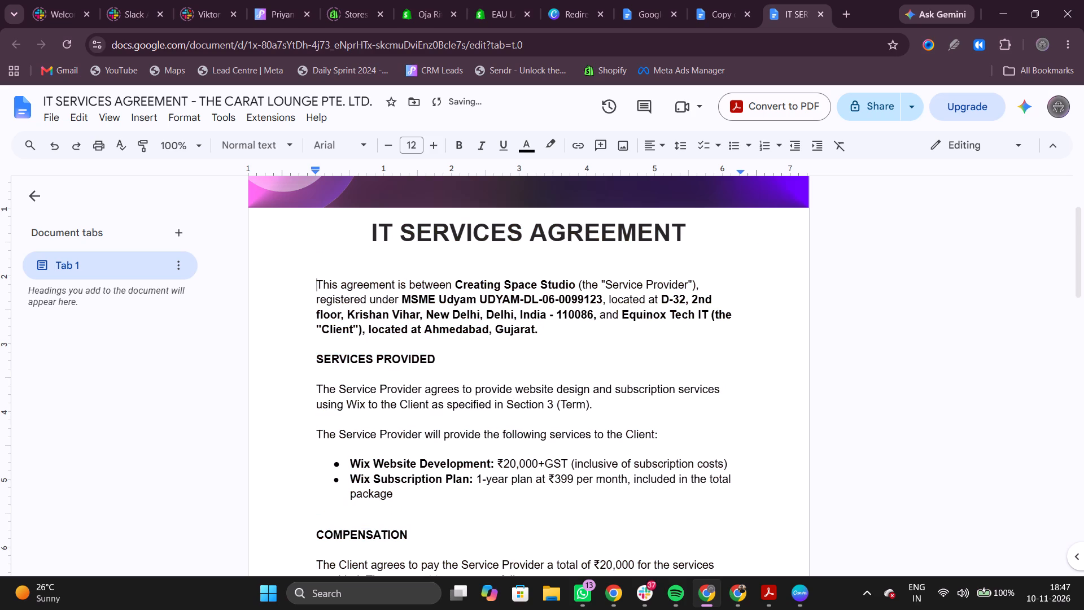
key("shift+Down")
key("shift+Down")
key("shift+Down")
key("shift+Down")
key("shift+Down")
key("shift+Down")
key("shift+Down")
key("shift+Down")
key("shift+Down")
key("shift+Down")
key("shift+Down")
key("shift+Down")
key("shift+Down")
key("shift+Down")
key("shift+Down")
key("shift+Down")
key("shift+Down")
key("shift+Down")
key("shift+Down")
key("shift+Down")
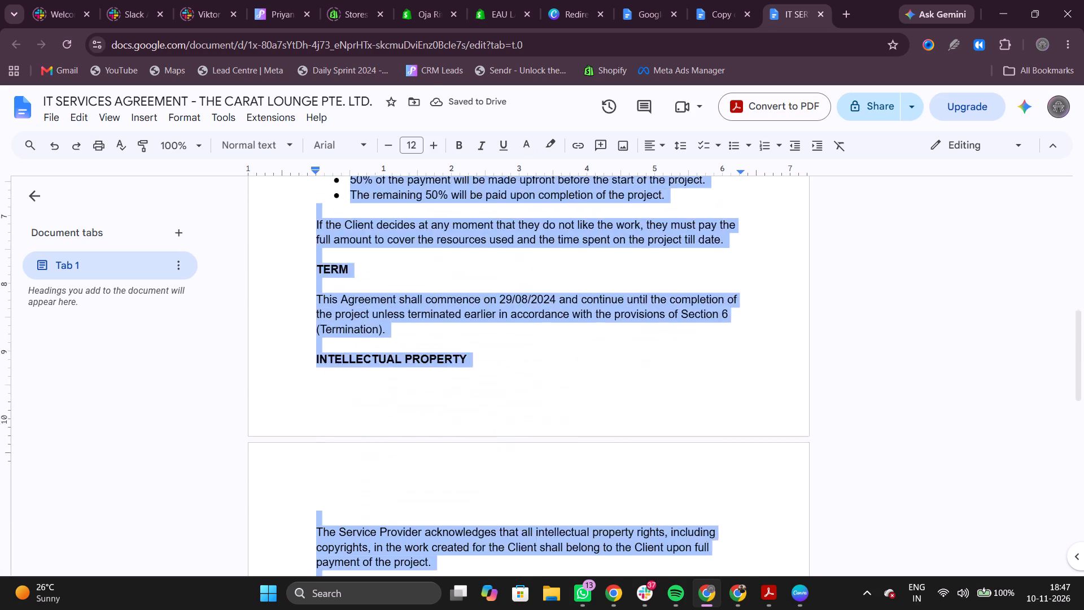
key("shift+Down")
key("shift+Down")
key("shift+Down")
key("shift+Down")
key("shift+Down")
key("shift+Down")
key("shift+Down")
key("shift+Down")
key("shift+Down")
key("shift+Down")
key("shift+Down")
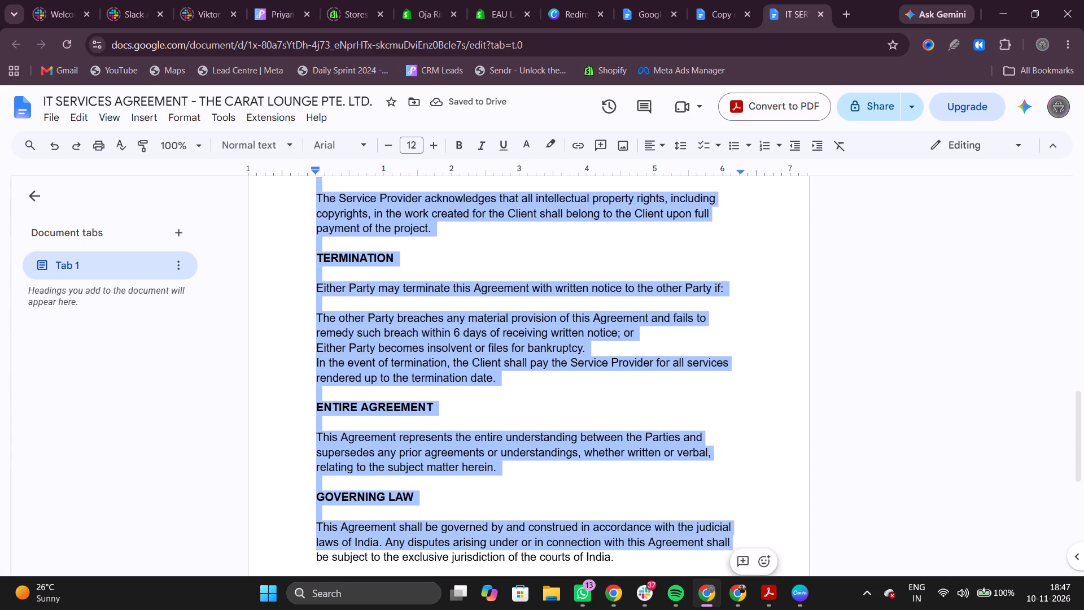
key("shift+Down")
key("shift+Down")
key("shift+Down")
key("shift+Down")
key("shift+Down")
key("shift+Down")
key("shift+Down")
key("shift+Down")
key("shift+Down")
key("shift+Down")
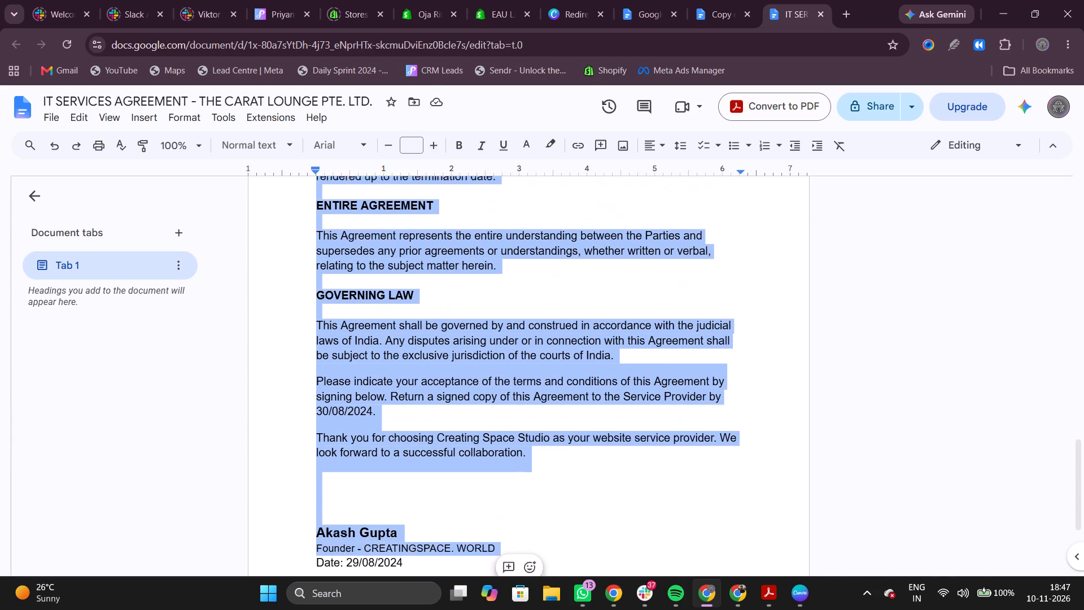
key("shift+Down")
key("ctrl+v")
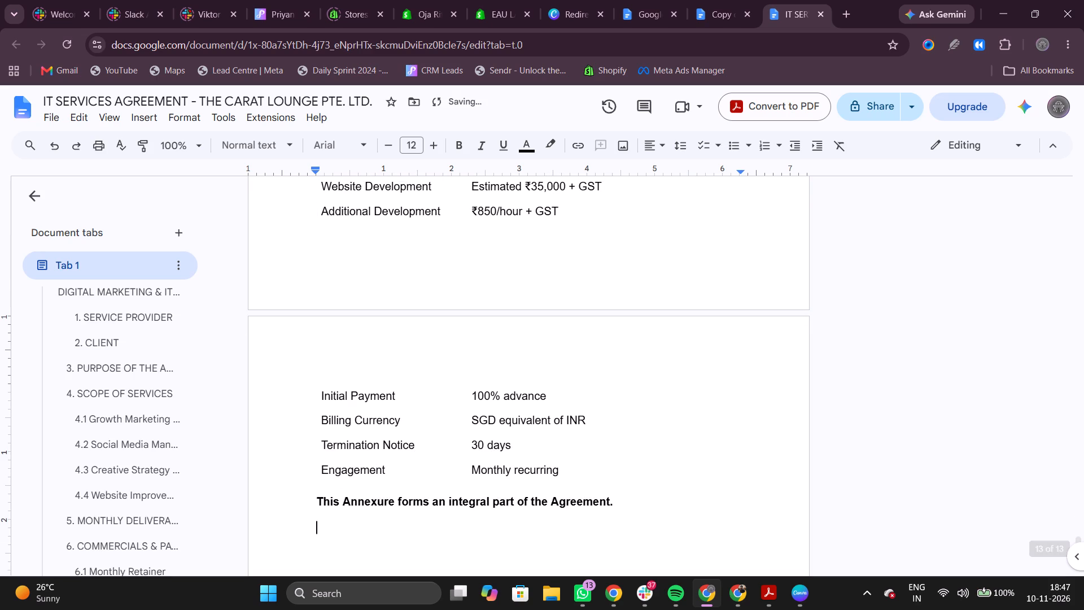
Delete the pasted "DIGITAL MARKETING & IT SERVICES AGREEMENT" heading beneath the document title.
scroll(564, 312, "up", 4)
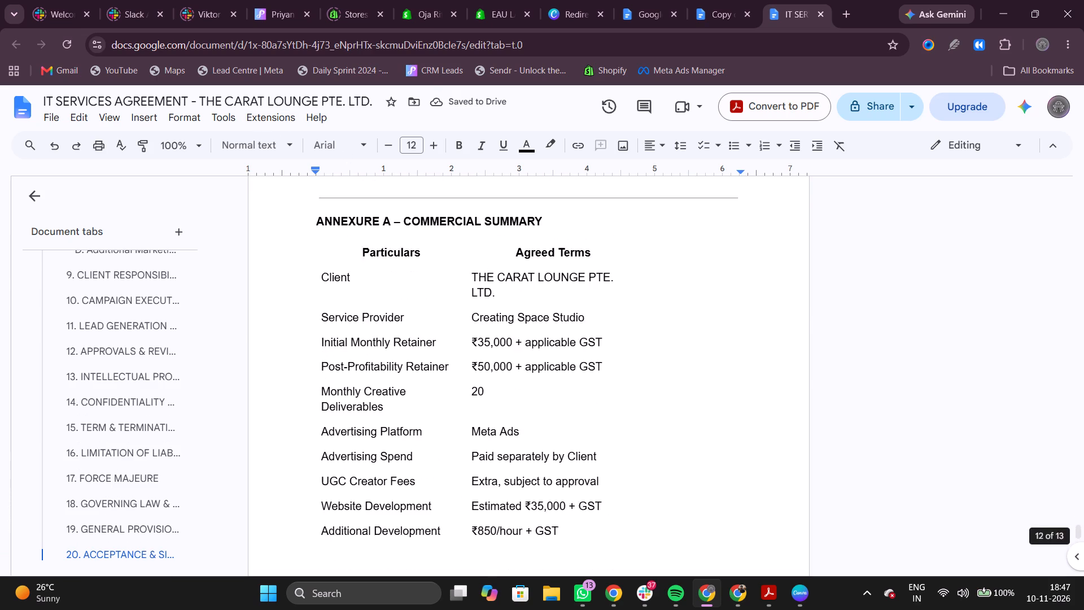
scroll(582, 304, "up", 12)
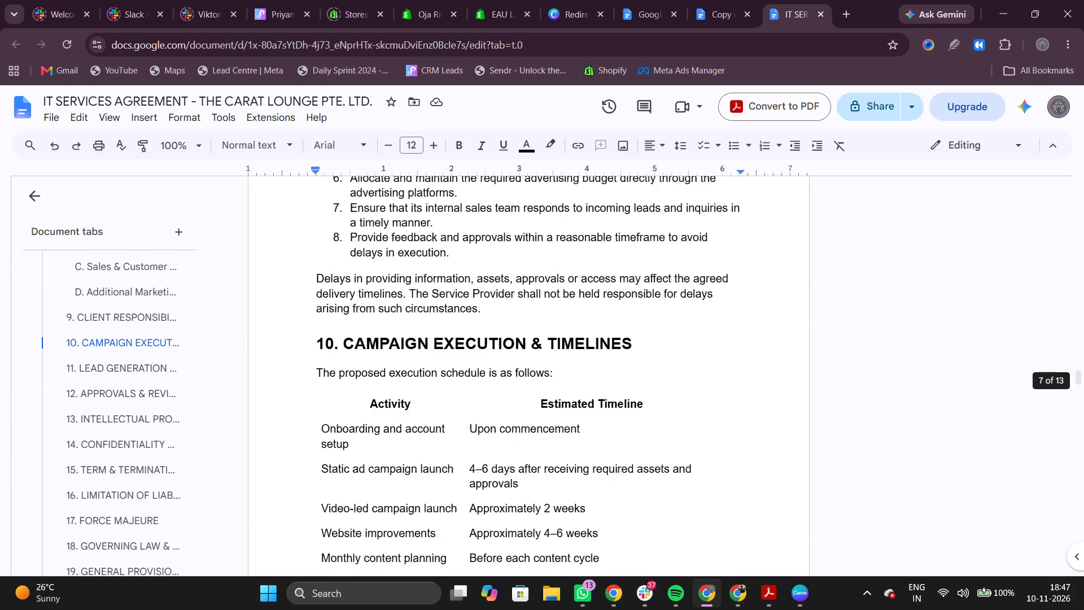
scroll(591, 282, "up", 1)
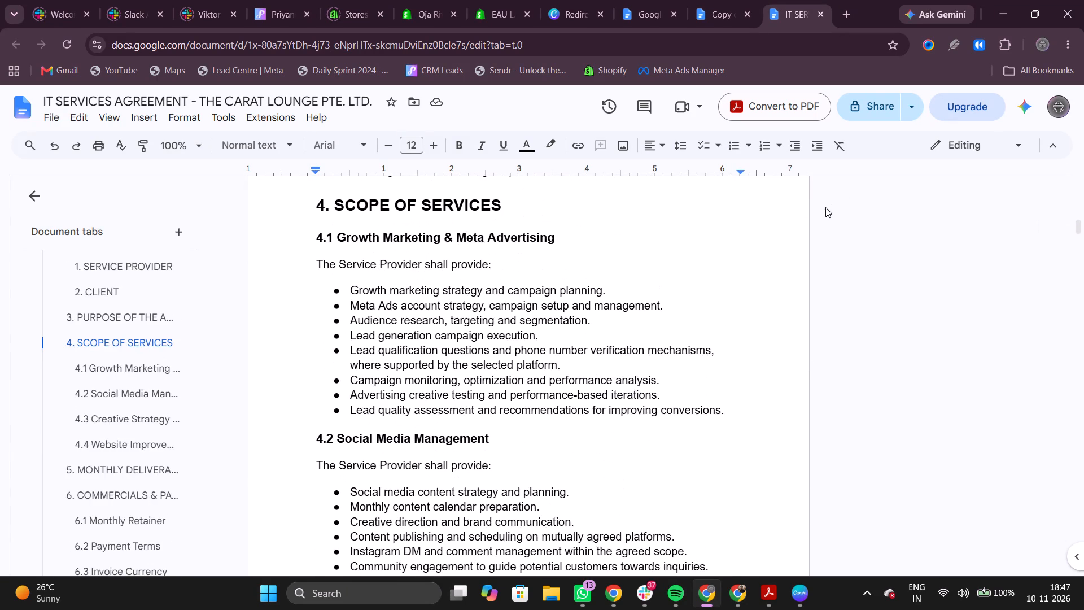
scroll(730, 245, "up", 8)
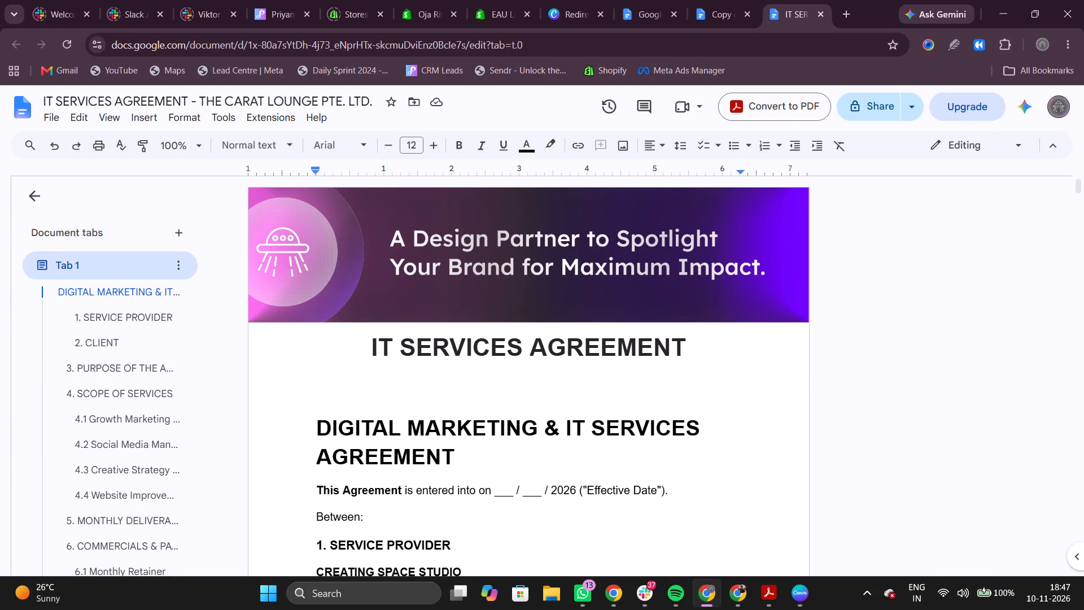
left_click(355, 439)
left_click(333, 438)
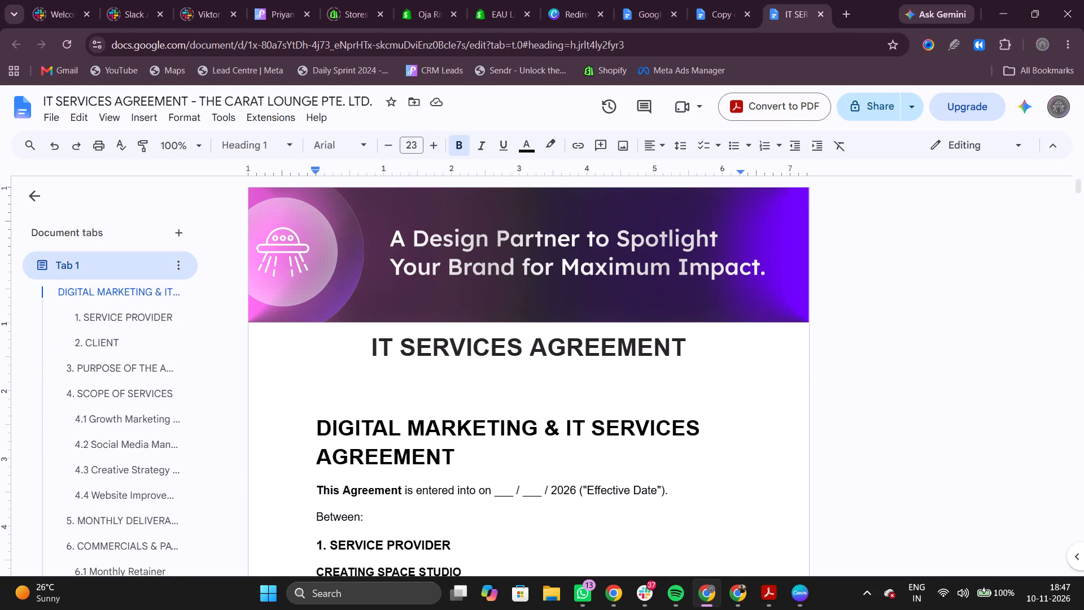
key("Left")
key("shift+Down")
key("shift+Down")
key("Delete")
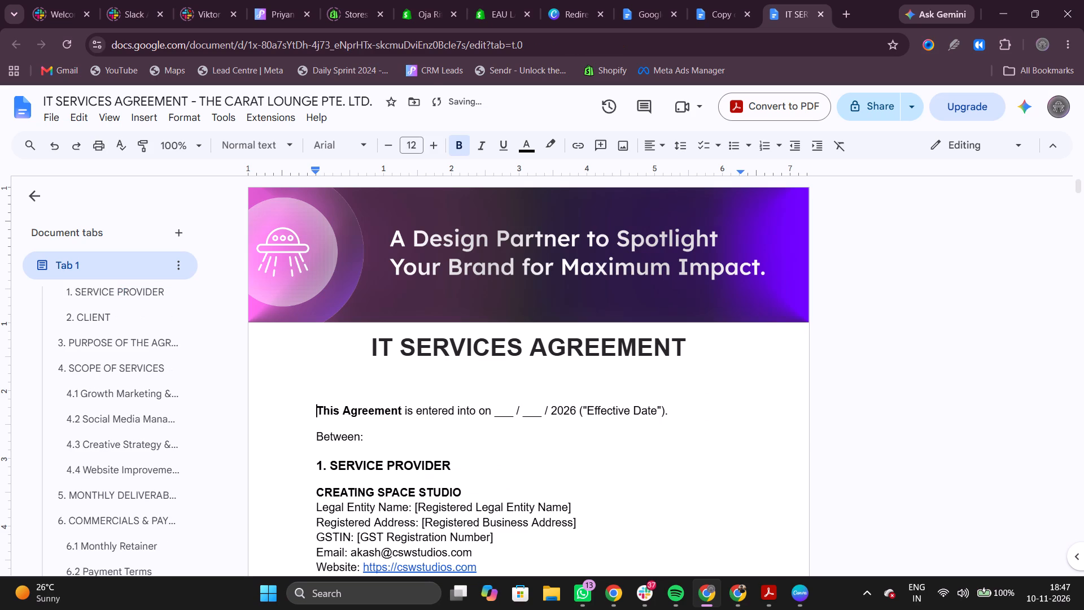
Place the text cursor after CREATING SPACE STUDIO in the service provider details.
scroll(461, 439, "down", 1)
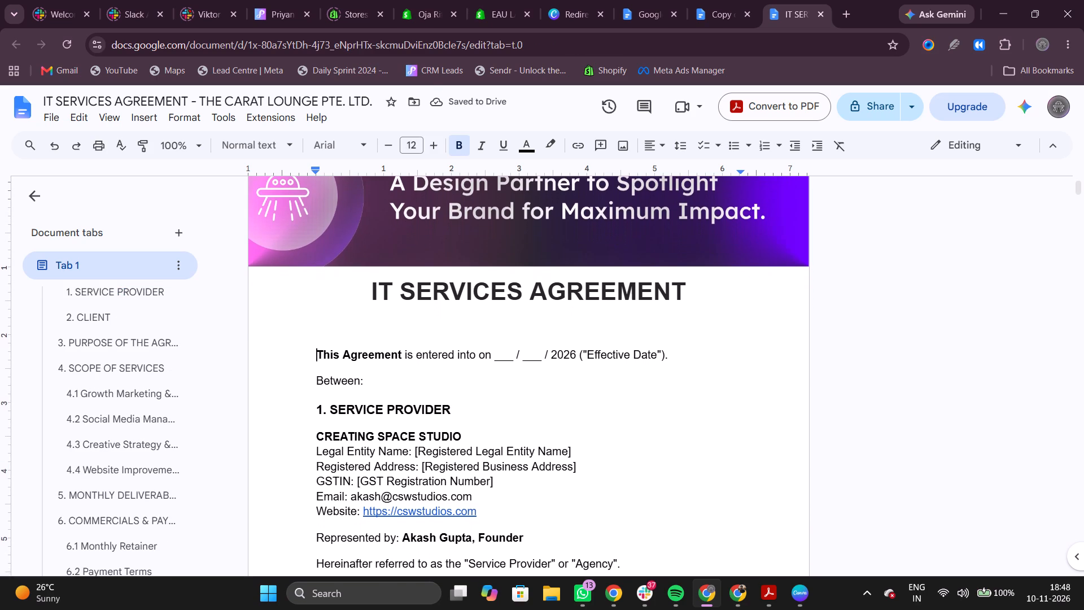
scroll(461, 439, "down", 1)
scroll(471, 362, "down", 1)
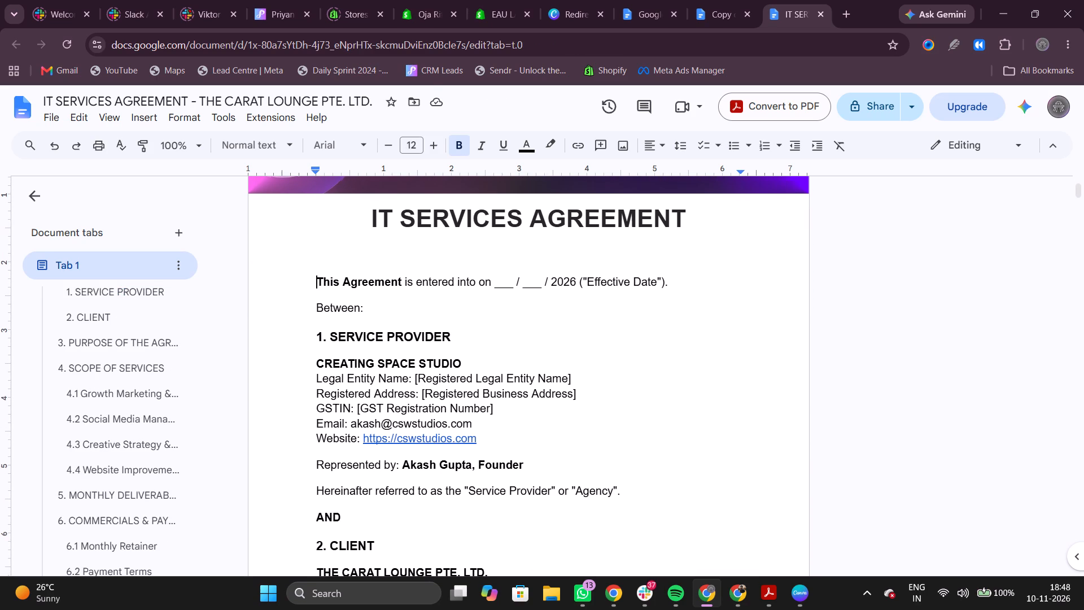
left_click(448, 369)
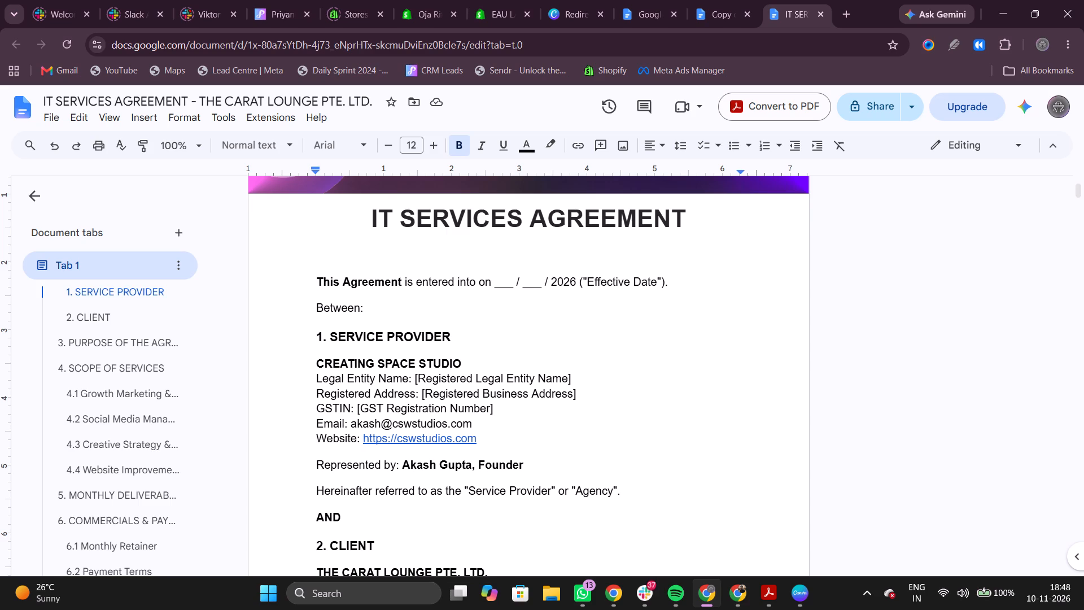
left_click(456, 365)
triple_click(425, 381)
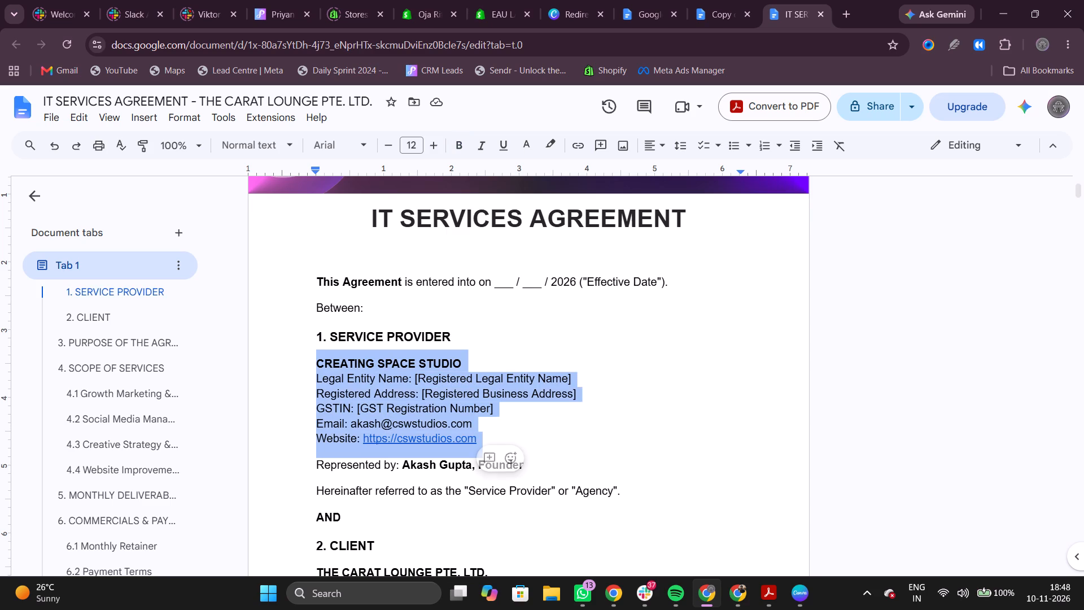
left_click(426, 377)
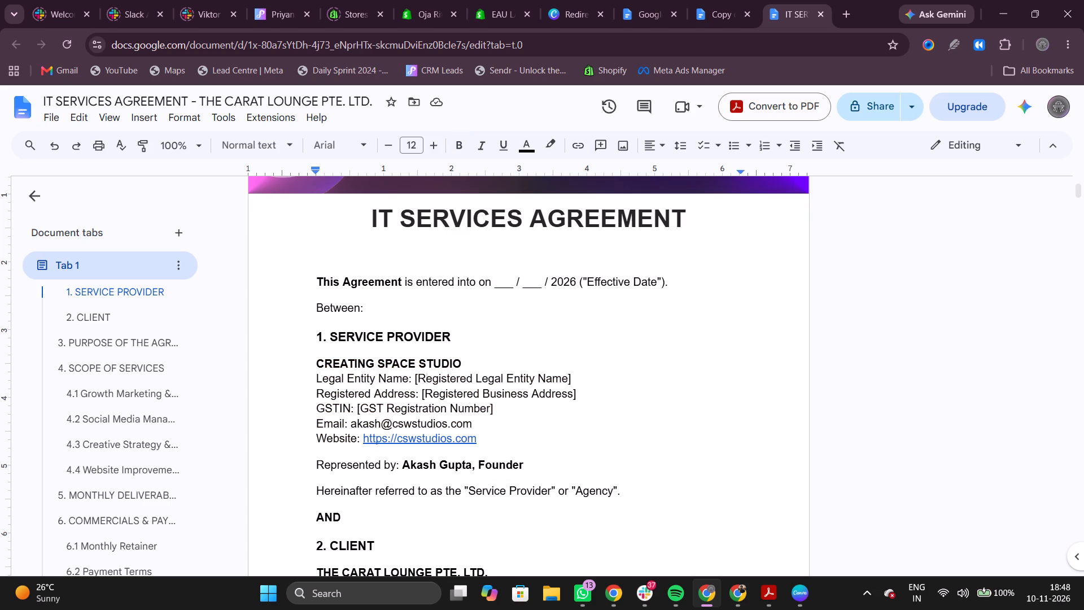
left_click(461, 364)
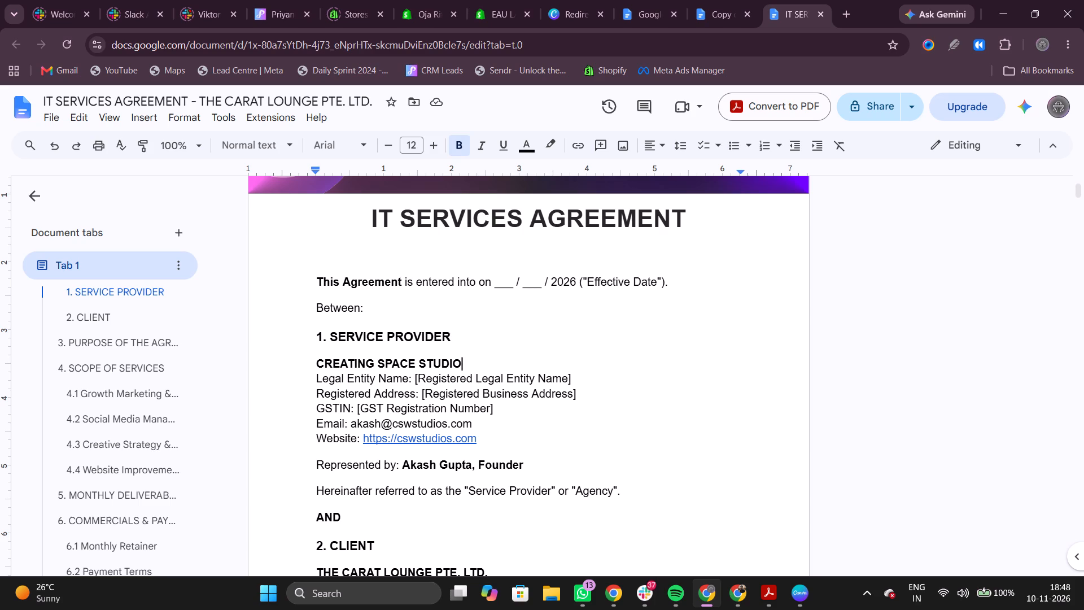
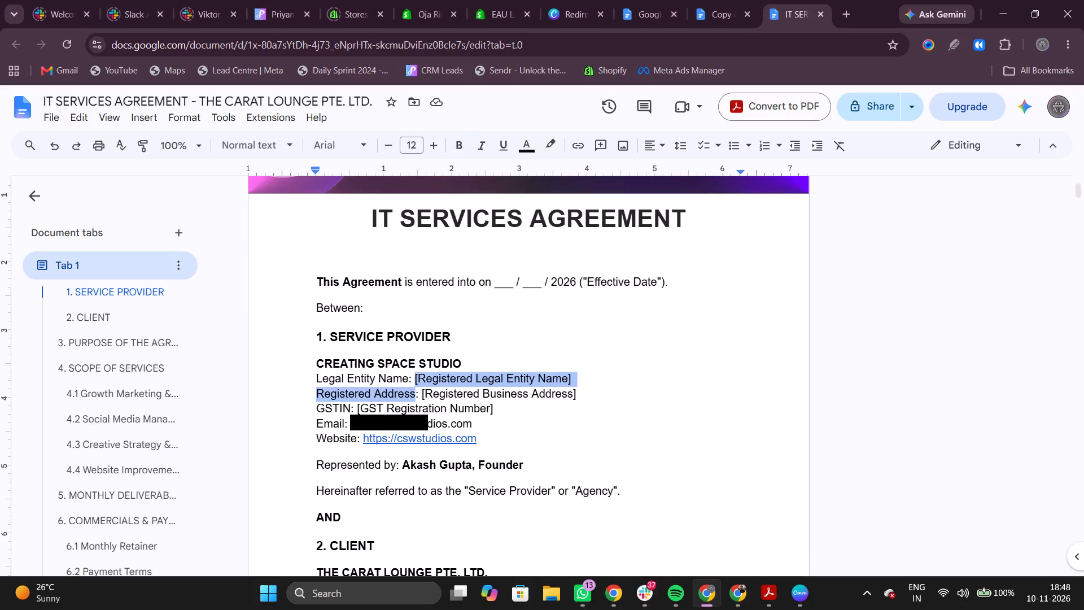
Select only the [Registered Legal Entity Name] placeholder after Legal Entity Name in the service provider details.
key("shift+Left")
key("shift+Left")
key("shift+Left")
key("shift+Left")
key("shift+Left")
key("shift+Left")
key("shift+Left")
key("shift+Left")
key("shift+Left")
key("shift+Left")
key("shift+Left")
key("shift+Left")
key("shift+Left")
key("shift+Left")
key("shift+Left")
key("shift+Left")
key("shift+Left")
key("shift+Left")
key("shift+Left")
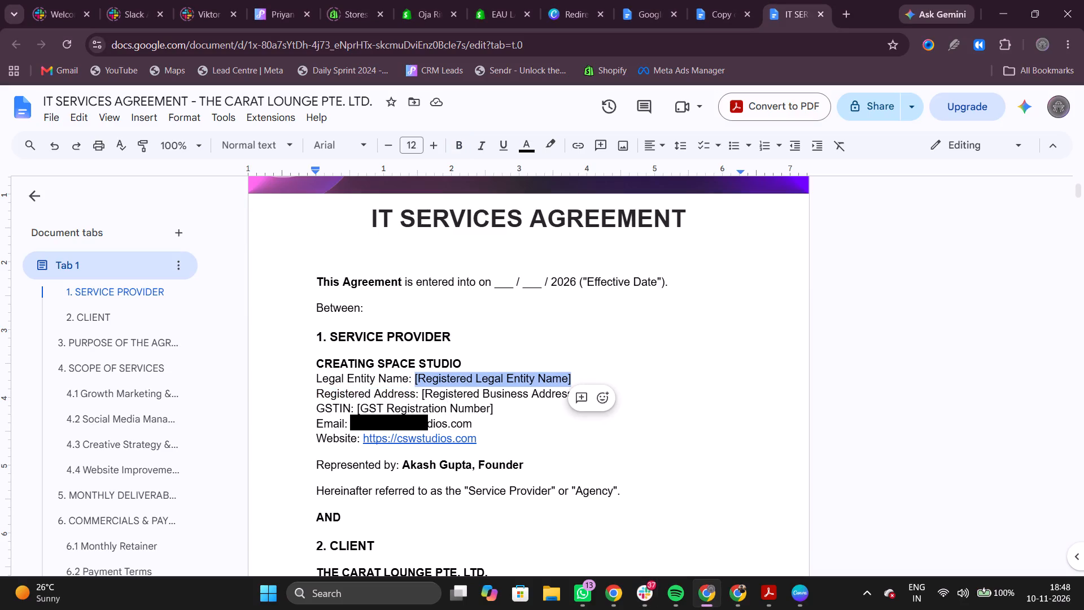
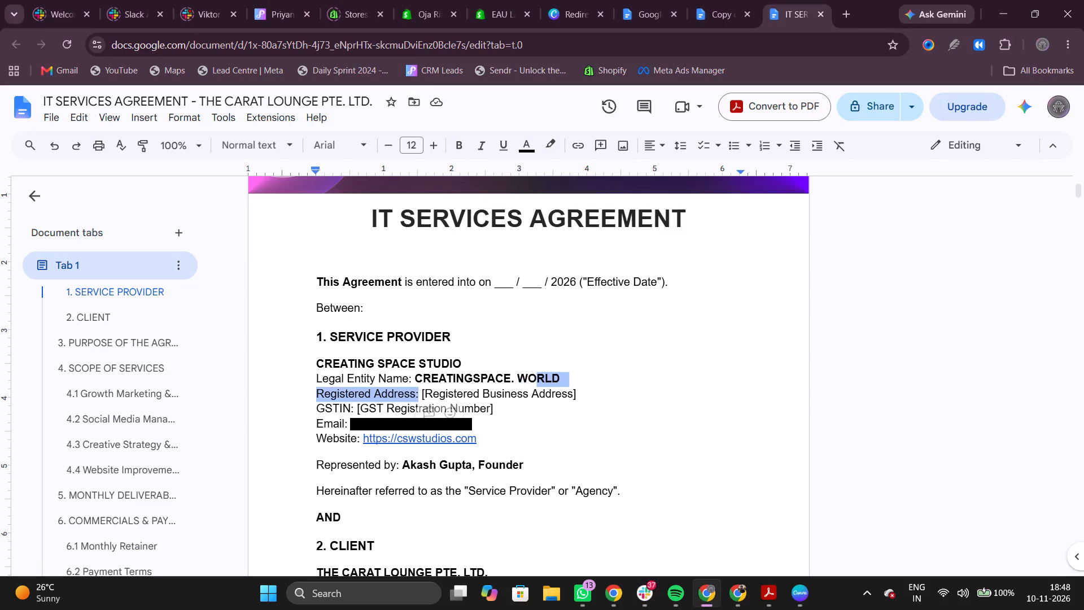
Replace the [Registered Business Address] placeholder in the service provider details with the copied business address.
left_click(426, 390)
key("Left")
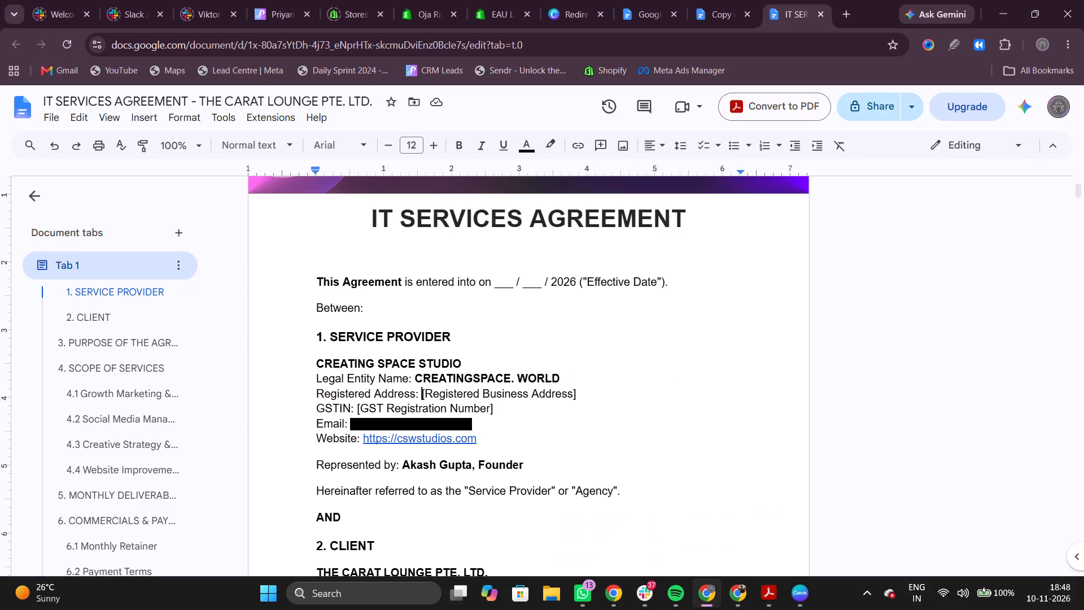
key("shift+Right")
key("shift+Right")
key("shift+Right")
key("shift+Right")
key("shift+Right")
key("shift+Right")
key("shift+Right")
key("shift+Right")
key("shift+Right")
key("shift+Right")
key("shift+Right")
key("shift+Right")
key("shift+Right")
key("shift+Right")
key("shift+Right")
key("shift+Right")
key("shift+Right")
key("shift+Right")
key("shift+Right")
key("shift+Right")
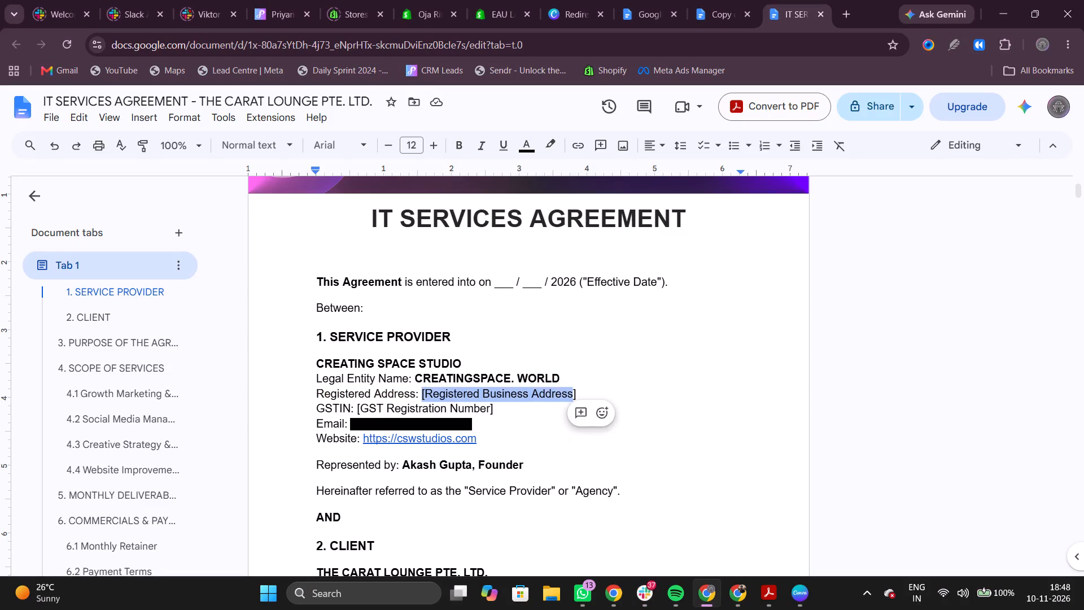
key("ctrl+v")
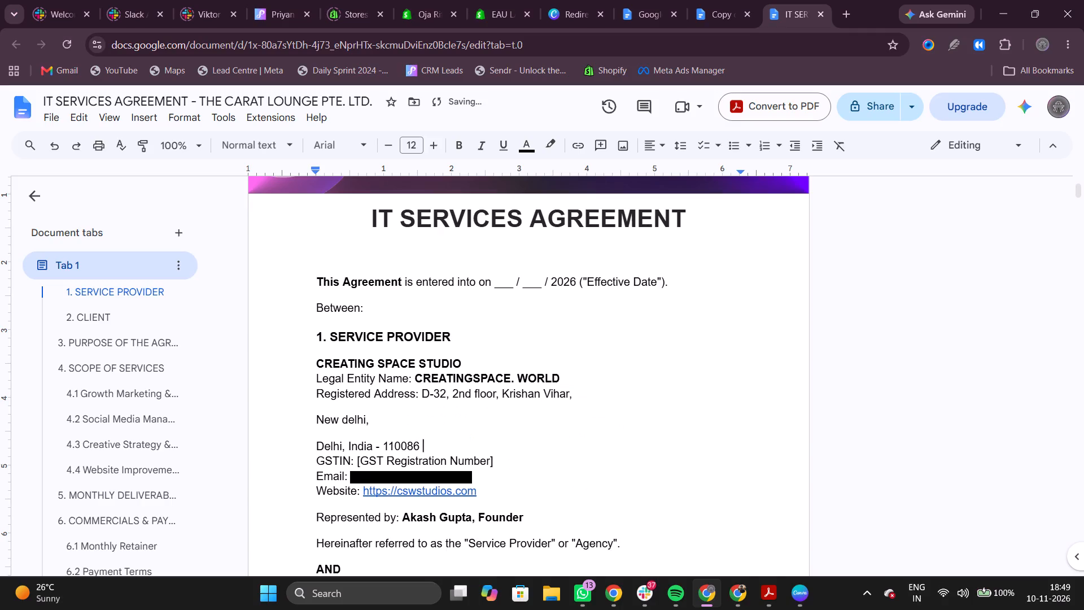
Join the service provider's pasted registered address into a single line by removing its paragraph breaks.
left_click(319, 415)
key("BackSpace")
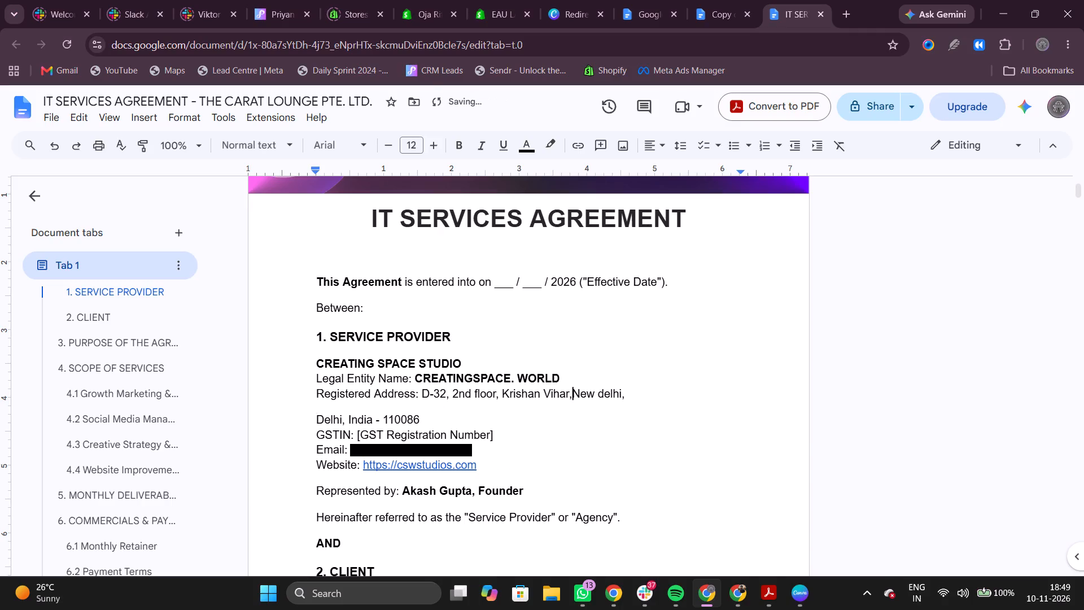
key("Down")
key("Left")
key("Left")
key("Left")
key("Left")
key("Left")
key("Left")
key("Left")
key("Left")
key("Left")
key("Left")
key("Left")
key("Left")
key("Left")
key("Left")
key("Left")
key("Left")
key("Left")
key("Left")
key("Left")
key("Left")
key("Left")
key("Left")
key("Left")
key("Right")
key("BackSpace")
key("space")
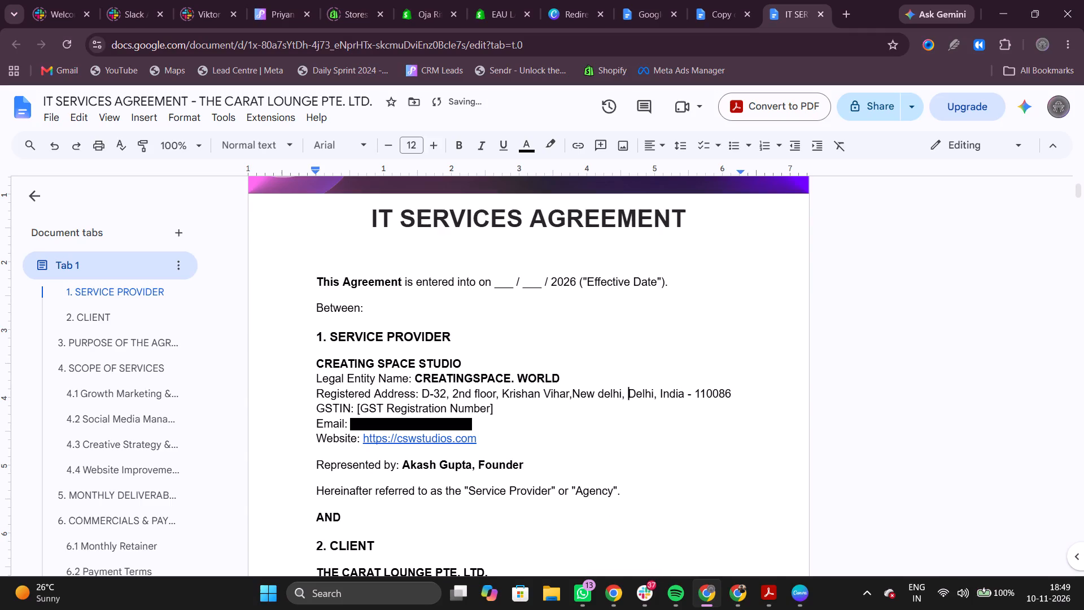
Delete the word "GST" from the GST Registration Number label in the client details.
key("Down")
key("Down")
key("Down")
key("Down")
key("Down")
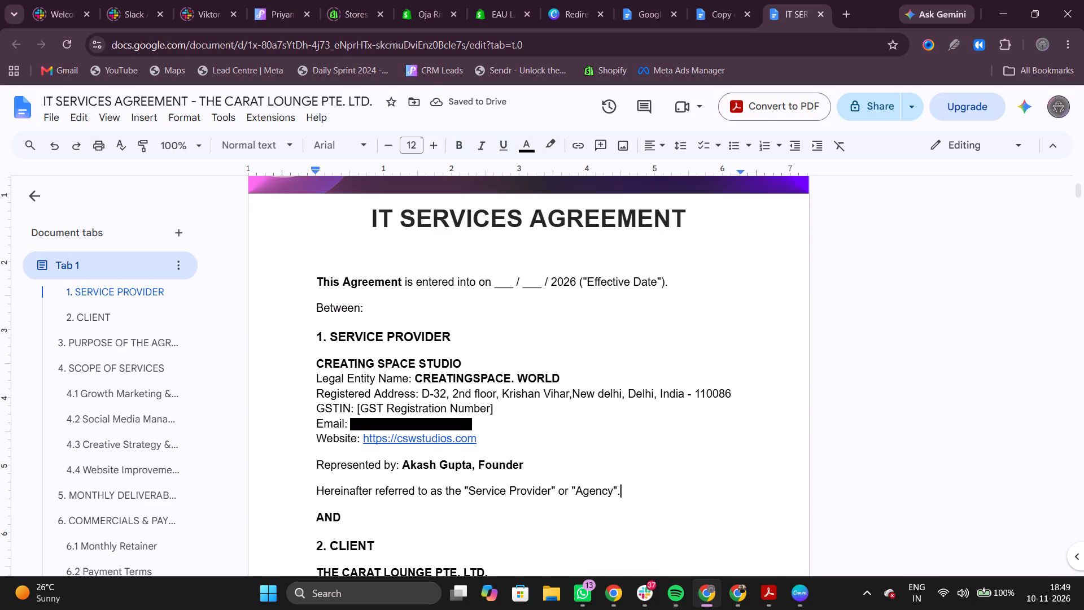
scroll(319, 415, "down", 2)
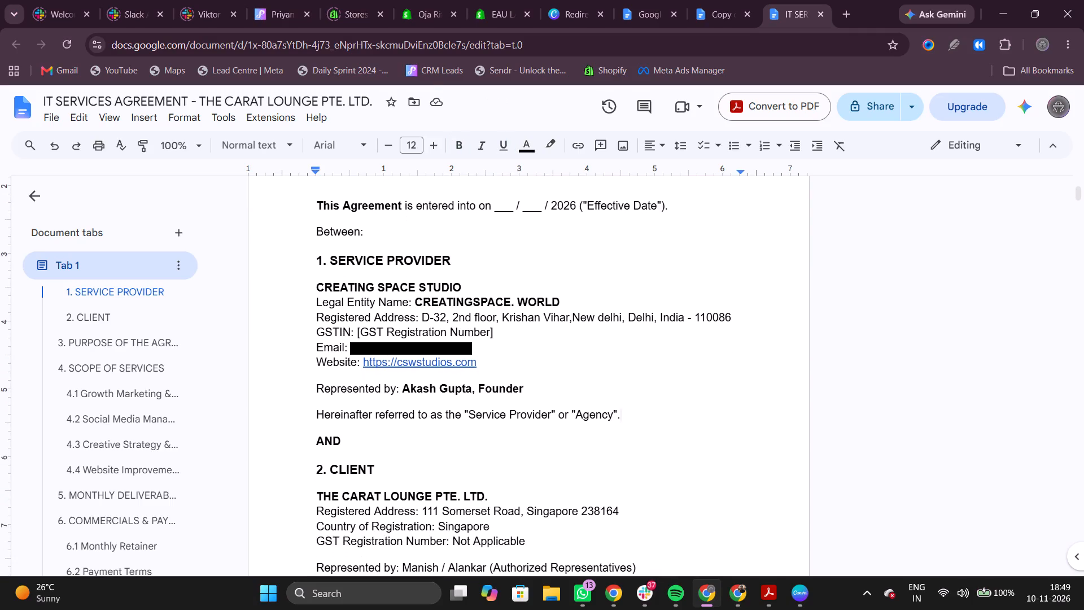
scroll(319, 415, "down", 2)
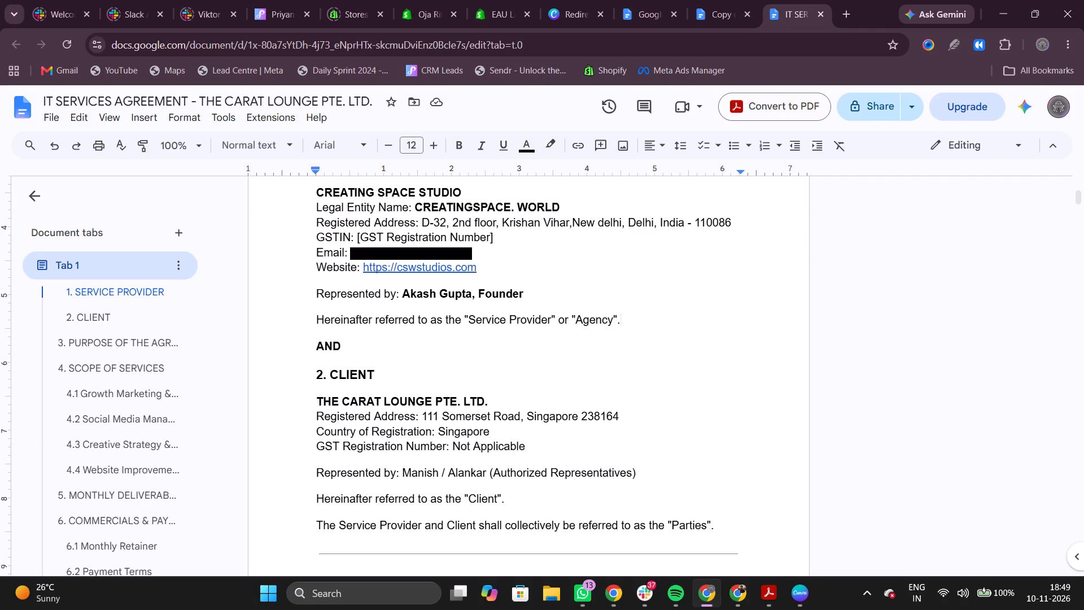
left_click(581, 443)
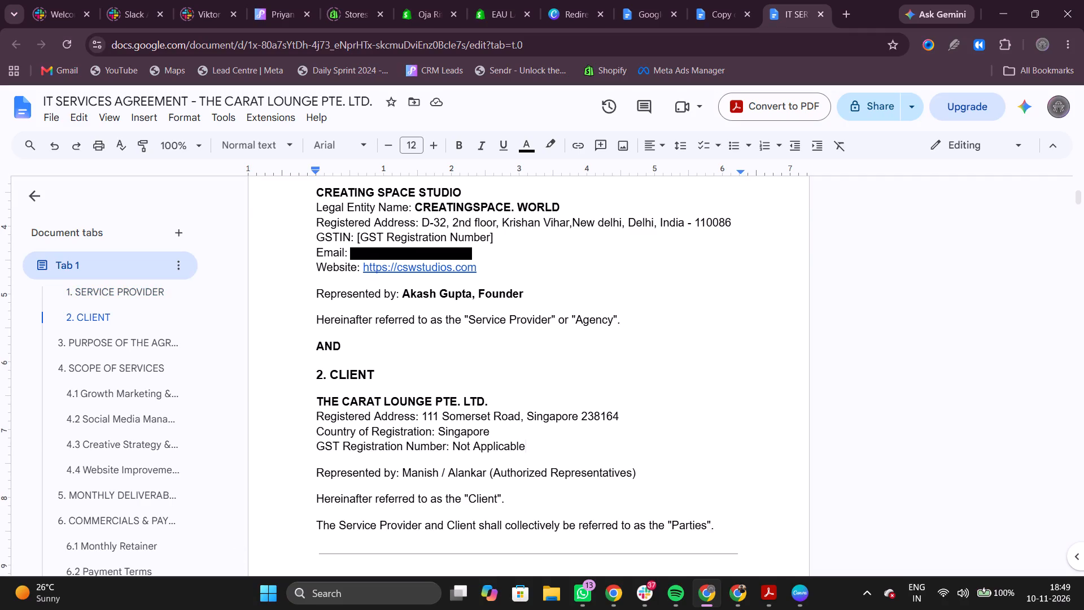
key("Left")
key("Left")
key("Left")
key("Left")
key("Left")
key("Left")
key("Left")
key("Left")
key("Left")
key("Left")
key("Left")
key("Left")
key("Left")
key("Left")
key("Left")
key("Left")
key("Left")
key("Left")
key("Left")
key("Left")
key("Left")
key("Left")
key("Left")
key("Left")
key("Left")
key("Left")
key("Left")
key("Left")
key("Left")
key("BackSpace")
key("BackSpace")
key("BackSpace")
key("BackSpace")
Replace "Not Applicable" after the client's Registration Number label with a blank line of underscores, "_____".
key("Right")
key("Right")
key("Right")
key("Right")
key("Right")
key("Right")
key("Right")
key("Right")
key("Right")
key("Right")
key("Right")
key("Right")
key("Right")
key("Right")
key("Right")
key("Right")
key("Right")
key("Right")
key("Right")
key("Right")
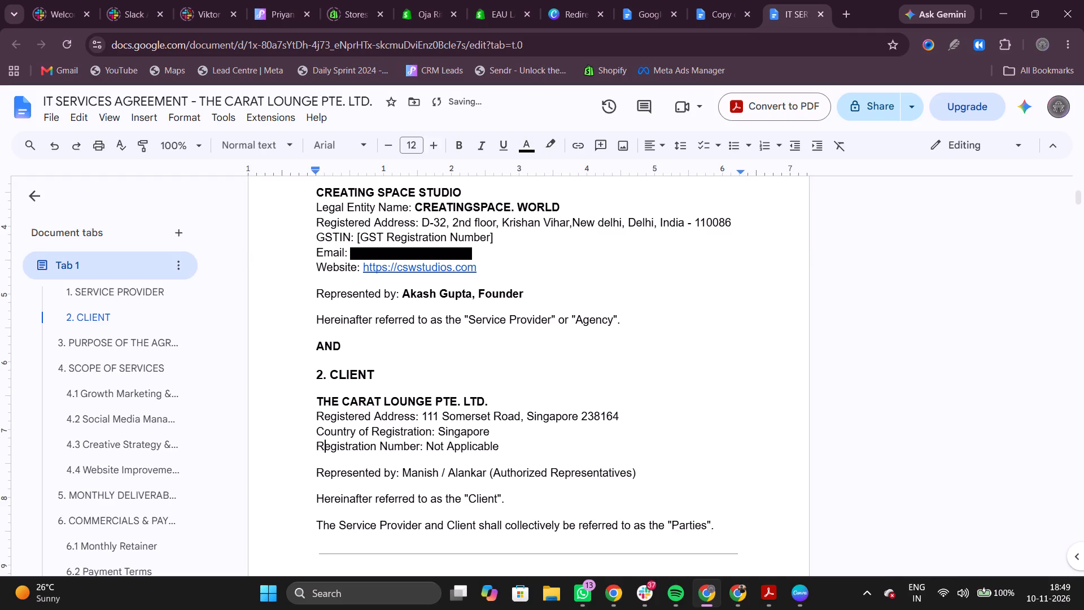
key("Left")
key("Left")
key("Left")
key("shift+Down")
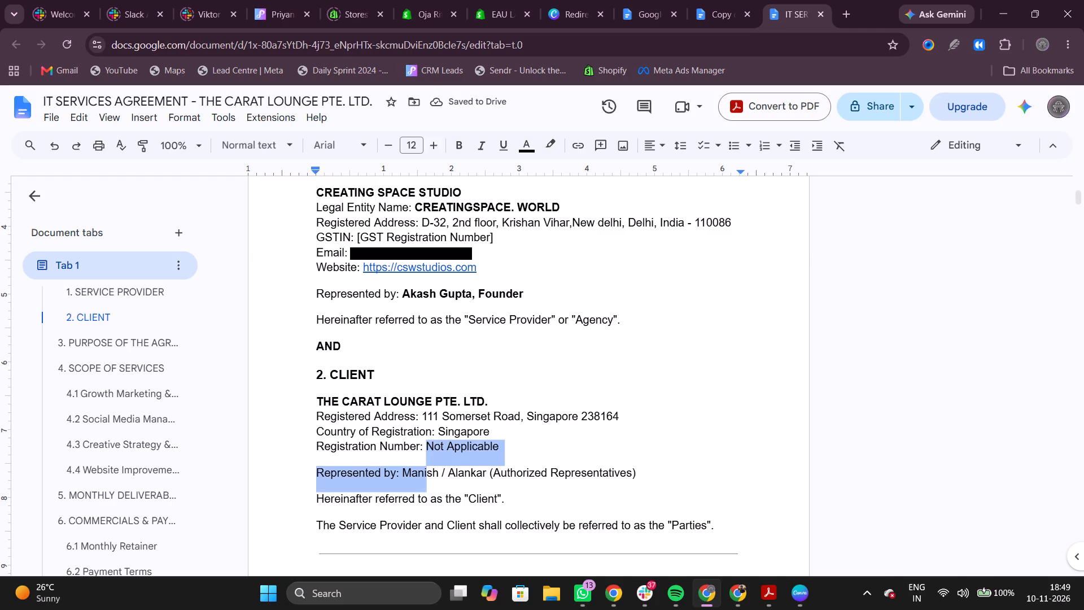
key("shift+Left")
key("shift+Left")
key("shift+Left")
key("shift+Left")
key("shift+Left")
key("shift+Left")
key("shift+Left")
key("shift+Left")
key("shift+Left")
key("shift+Left")
key("shift+Left")
key("shift+Left")
key("shift+Left")
key("shift+Left")
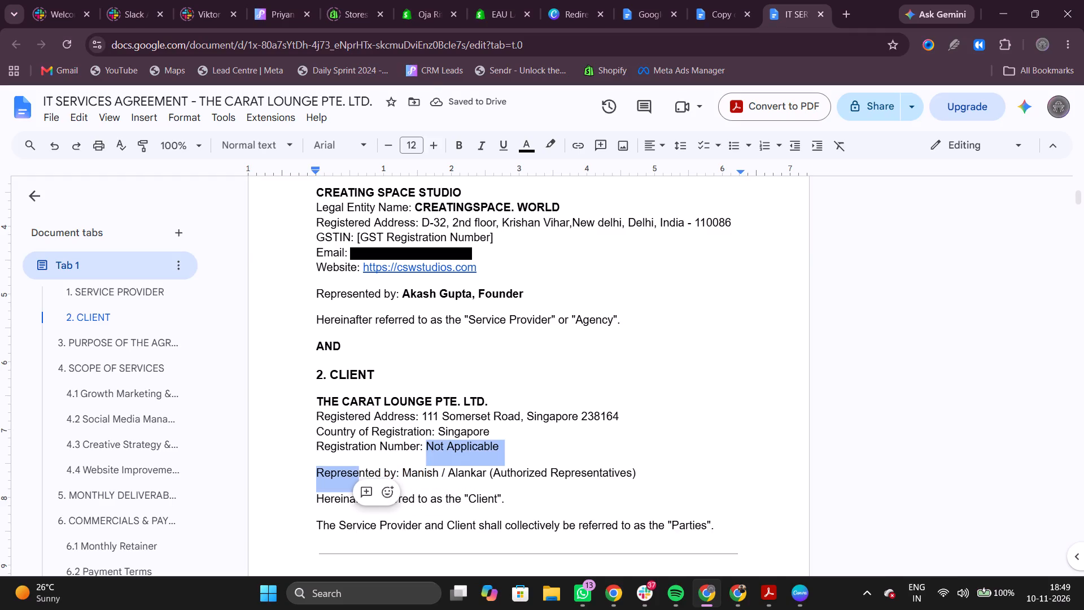
key("shift+Left")
key("shift+Left")
key("shift+Left")
key("shift+Left")
key("shift+Left")
key("shift+Left")
key("shift+Left")
key("shift+Left")
key("shift+Right")
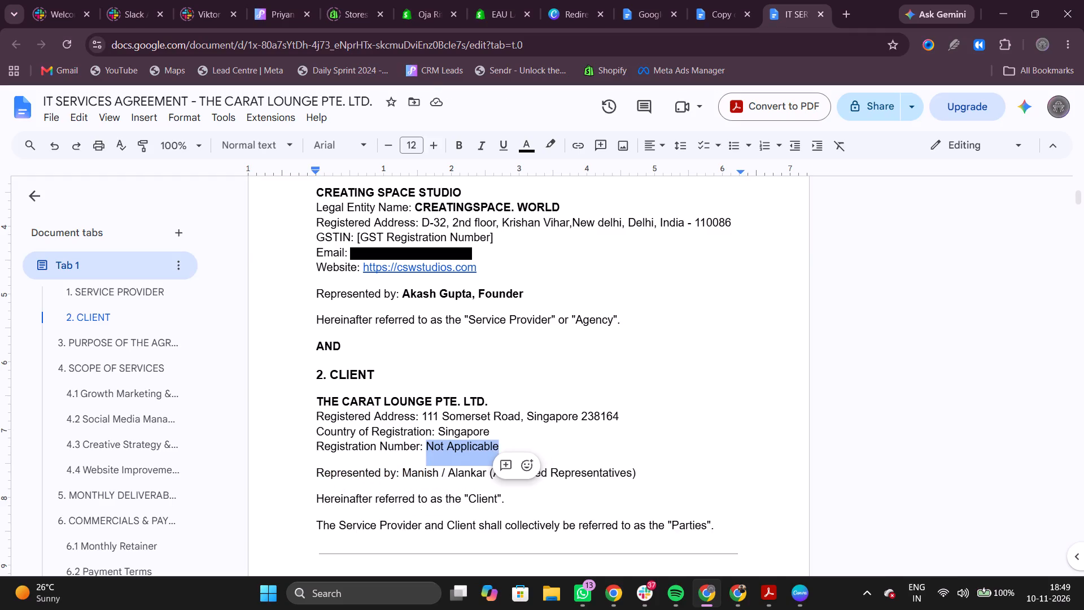
type("_____")
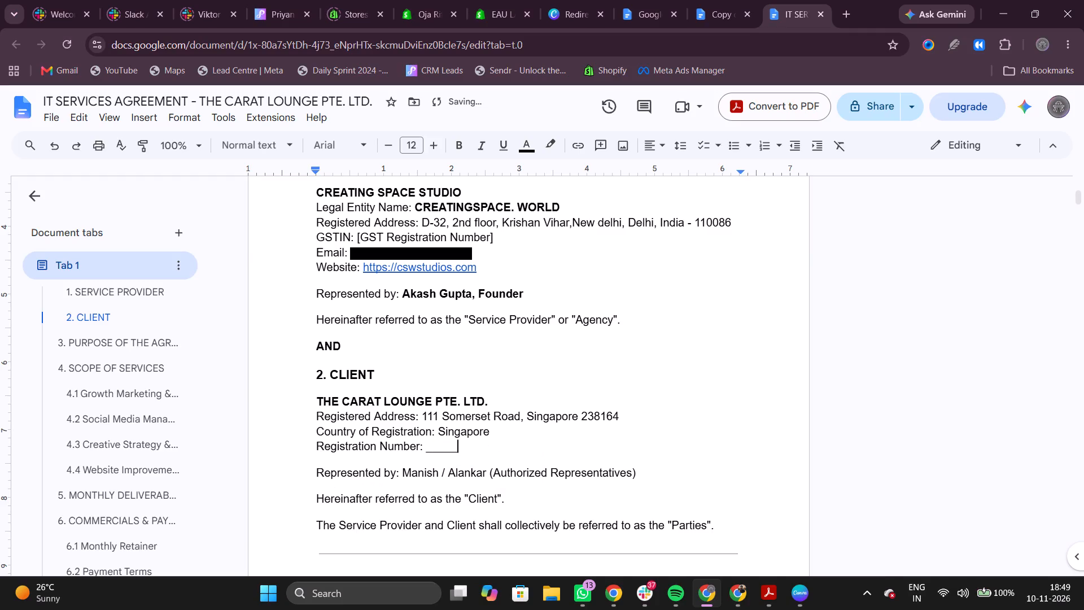
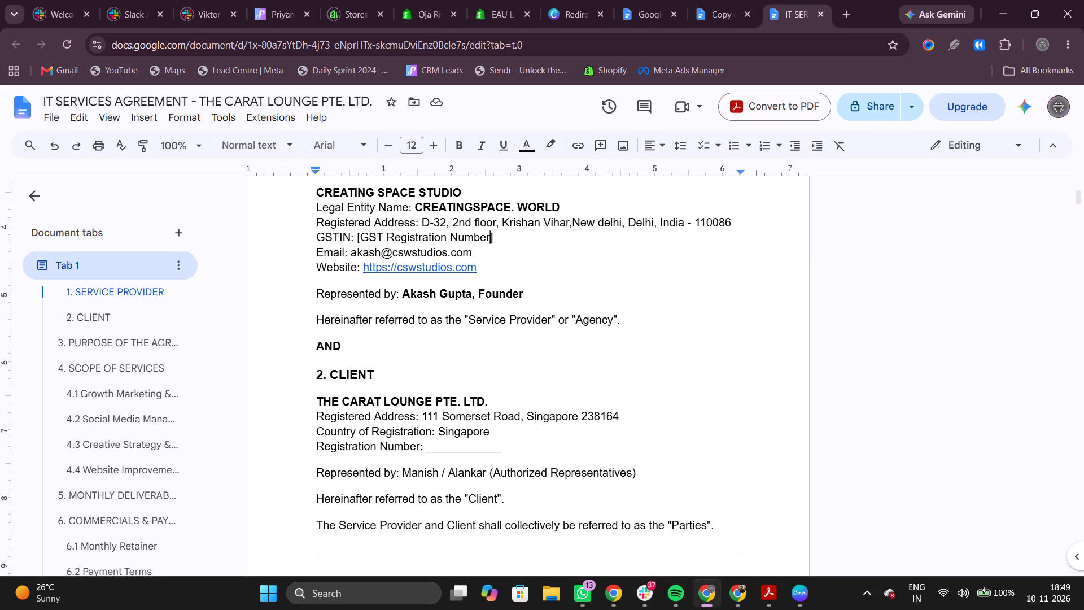
Replace the [GST Registration Number] placeholder after GSTIN in the service provider details with the copied GST number.
key("Right")
key("shift+Left")
key("shift+Left")
key("shift+Left")
key("shift+Left")
key("shift+Left")
key("shift+Left")
key("shift+Left")
key("shift+Left")
key("shift+Left")
key("shift+Left")
key("shift+Left")
key("shift+Left")
key("shift+Left")
key("shift+Left")
key("shift+Left")
key("shift+Left")
key("shift+Left")
key("shift+Left")
key("shift+Left")
key("shift+Left")
key("shift+Left")
key("shift+Left")
key("shift+Left")
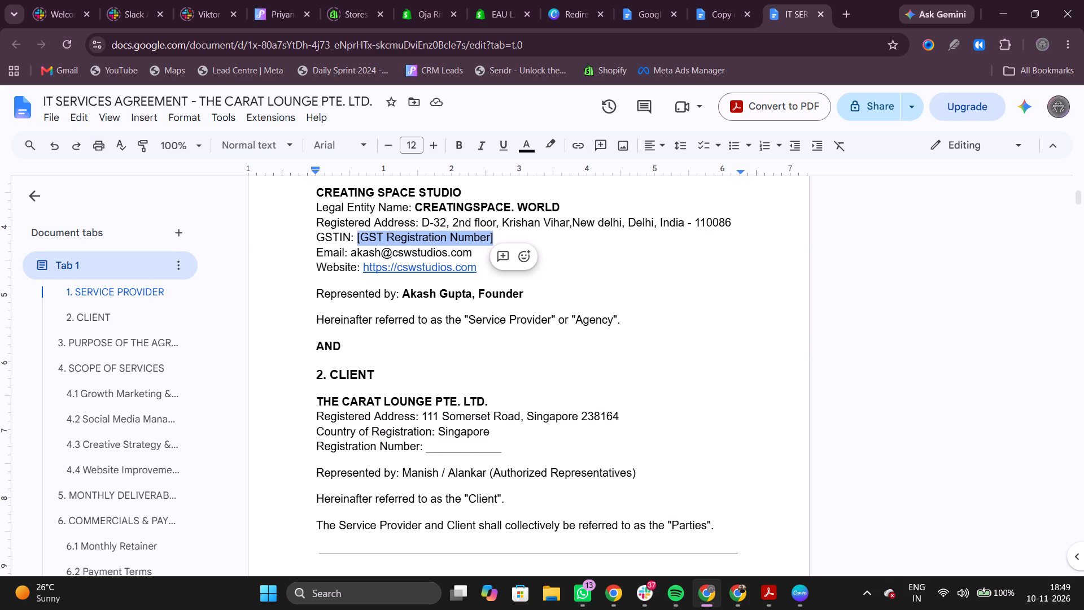
key("ctrl+v")
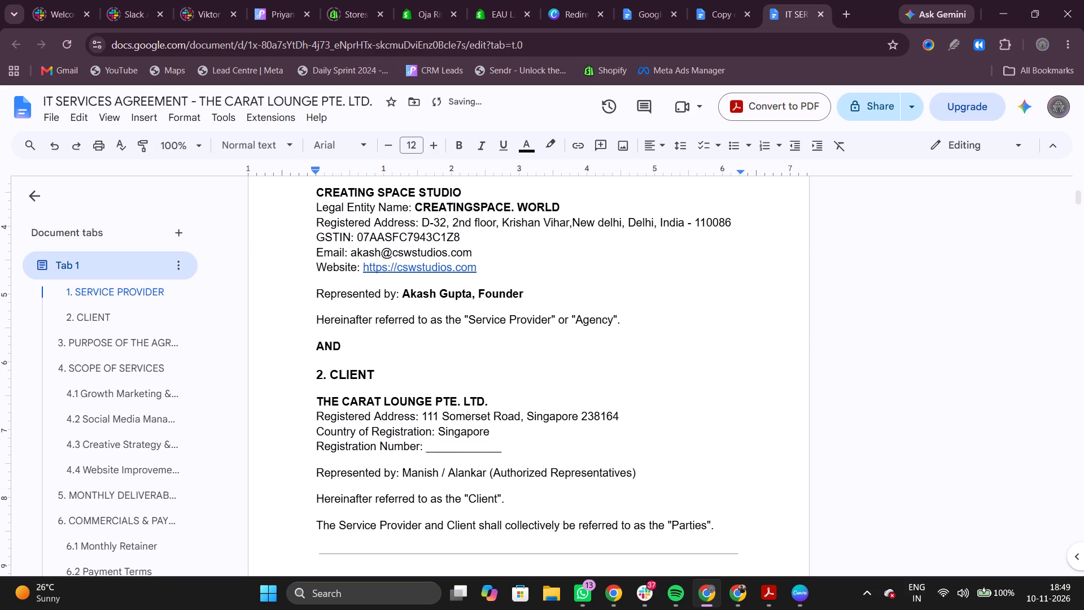
Review the agreement from the service provider details through the client details to the Purpose of the Agreement heading.
scroll(478, 390, "down", 1)
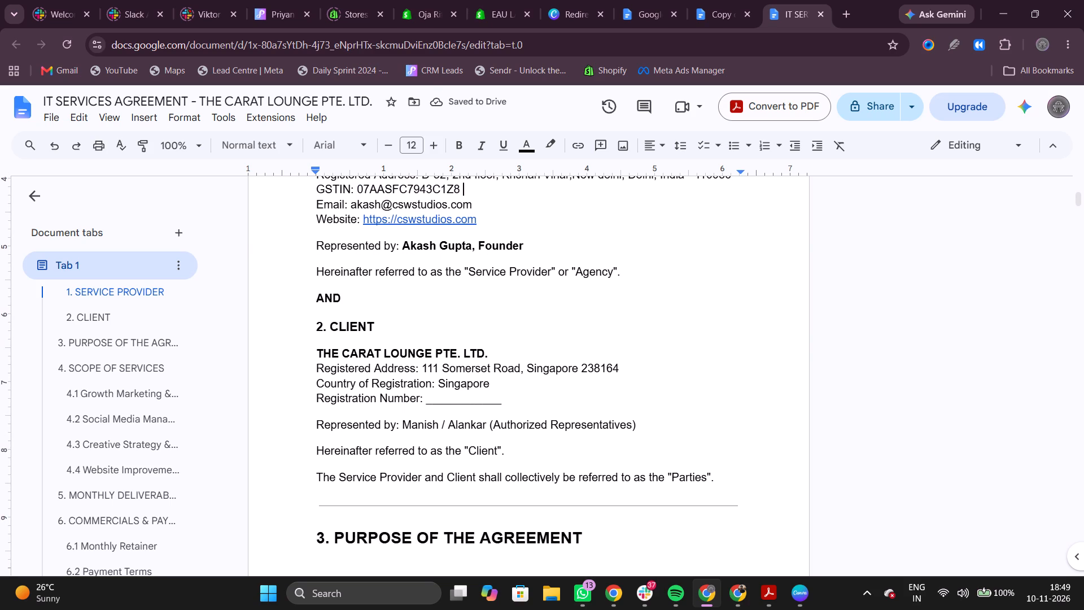
scroll(478, 390, "down", 2)
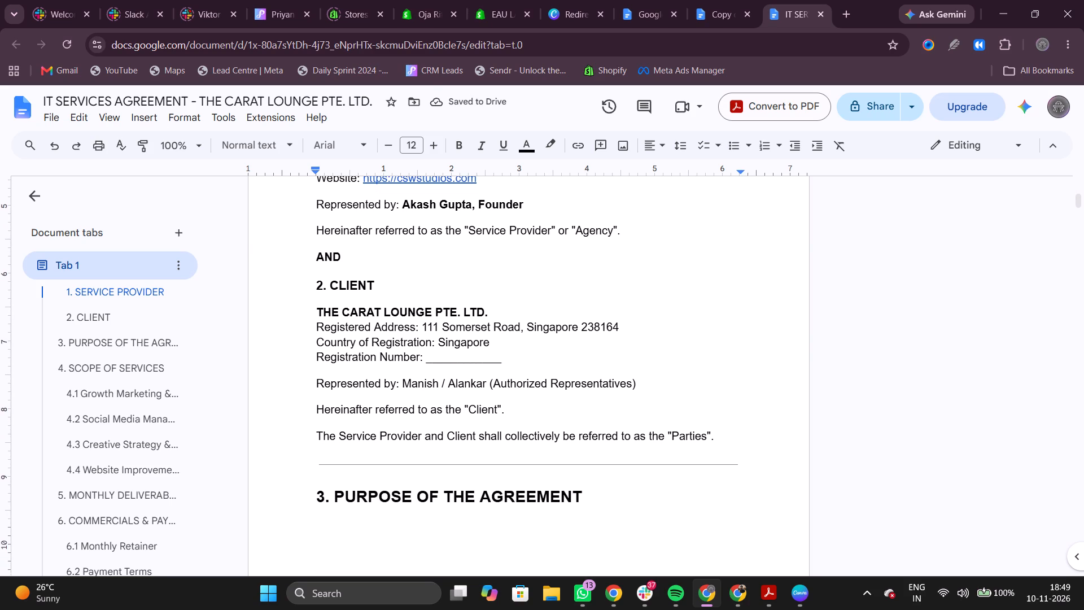
scroll(478, 390, "down", 1)
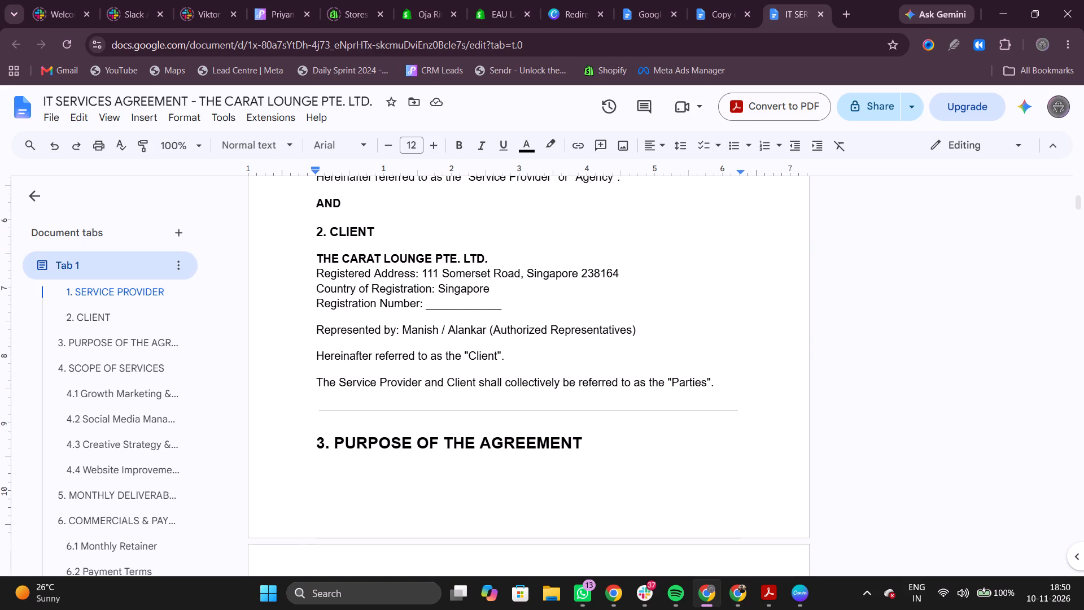
scroll(478, 390, "down", 1)
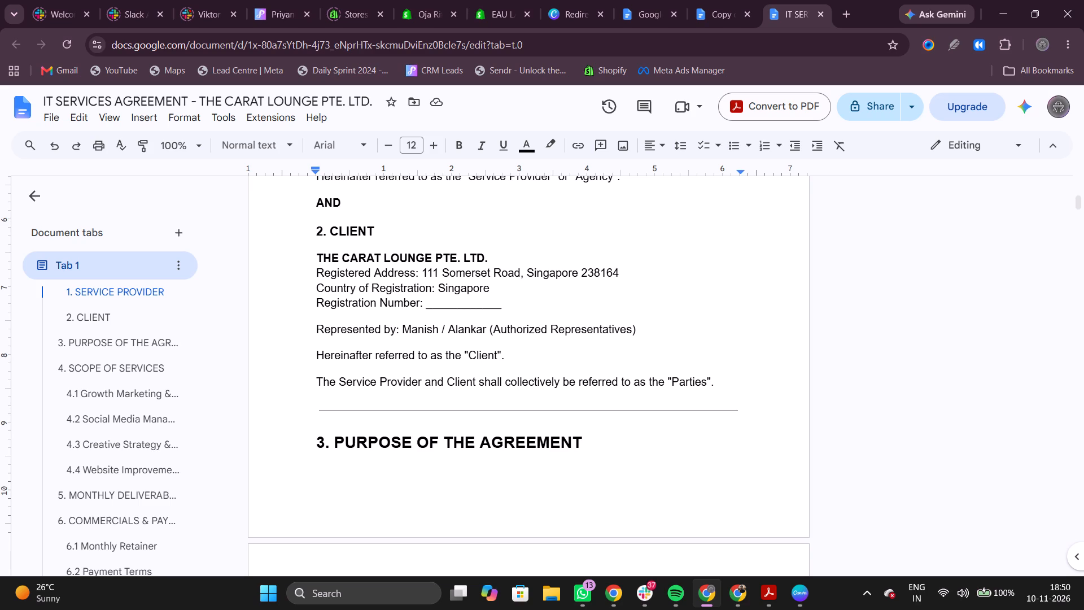
key("Down")
key("Down")
key("Down")
key("Down")
key("Down")
key("Down")
key("Down")
key("Down")
key("Down")
key("Down")
key("Down")
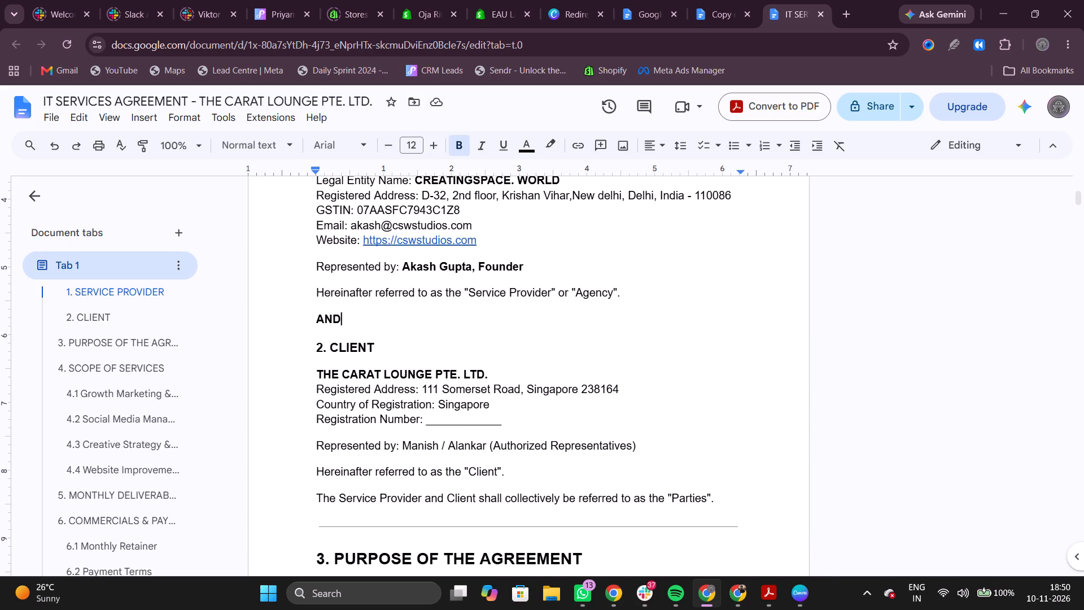
key("Down")
key("Down")
key("Down")
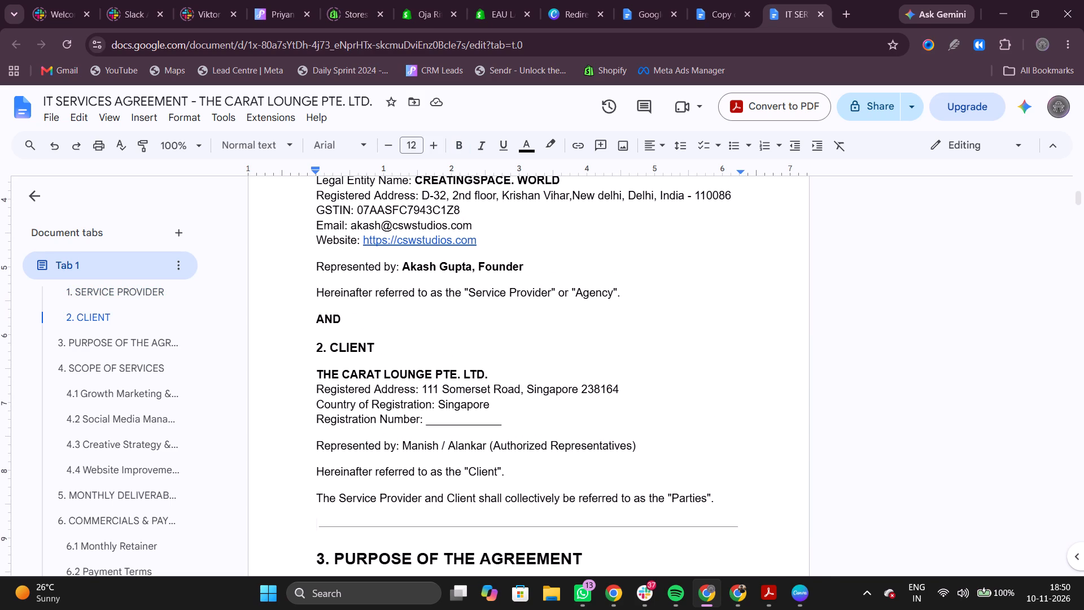
Delete the horizontal divider line between the client details and the Purpose of the Agreement heading.
key("Delete")
Review the Purpose of the Agreement section down to the 4.1 Growth Marketing & Meta Advertising heading.
scroll(361, 459, "down", 1)
key("Down")
key("Down")
key("Down")
key("Down")
key("Down")
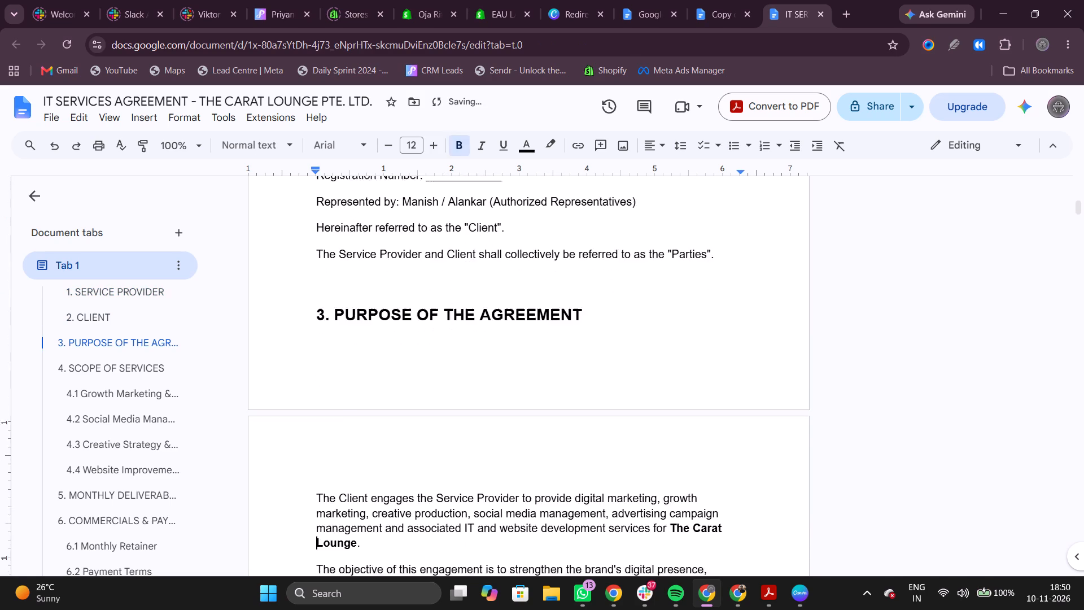
key("Down")
key("Down")
key("Down")
key("Down")
key("Down")
key("Down")
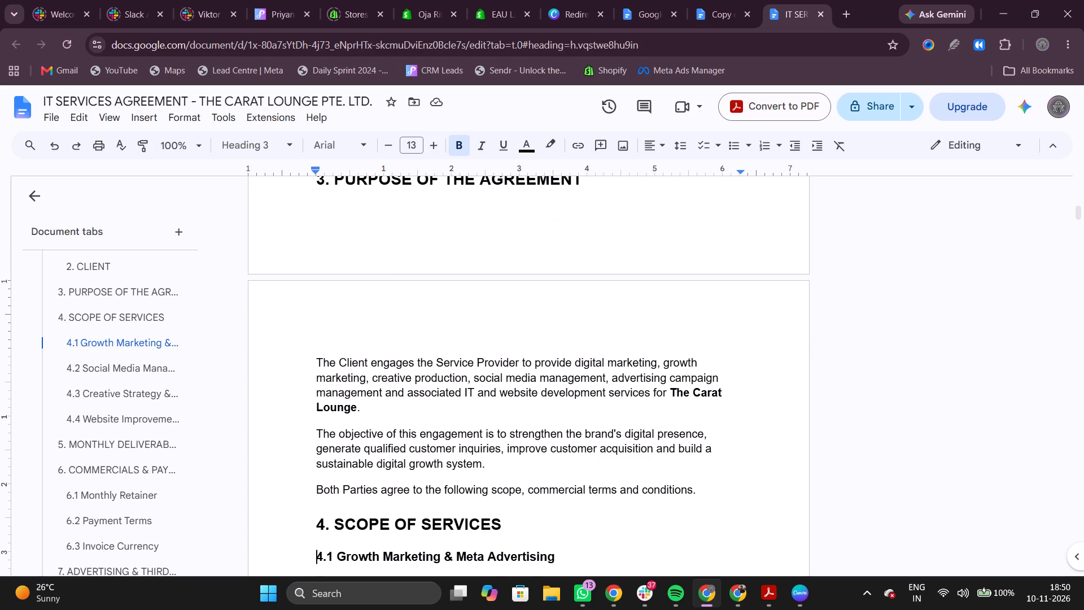
Switch from the agreement document to another open window.
key("alt+Tab")
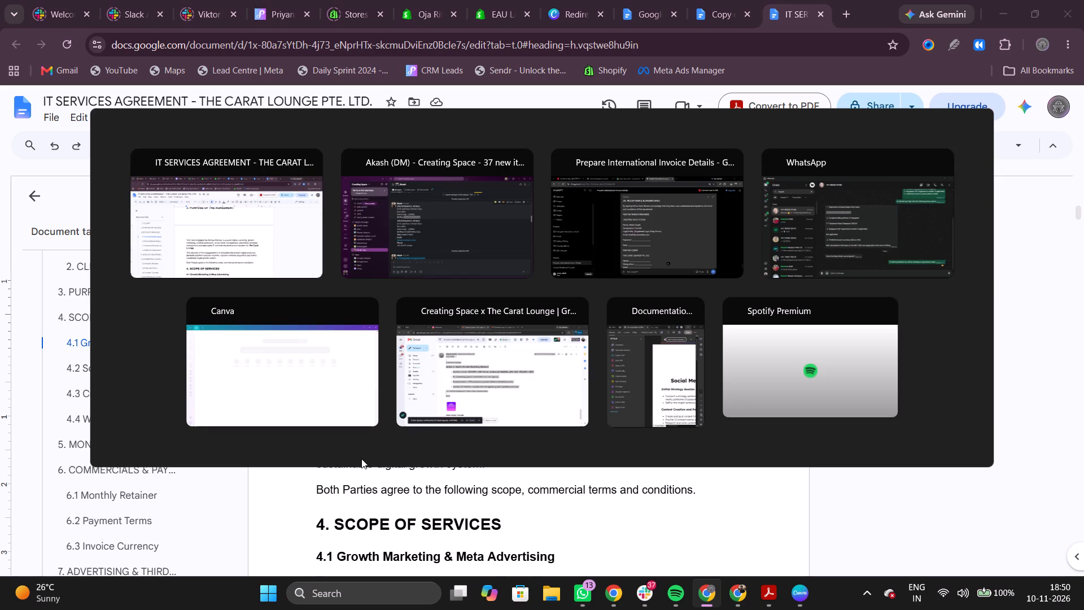
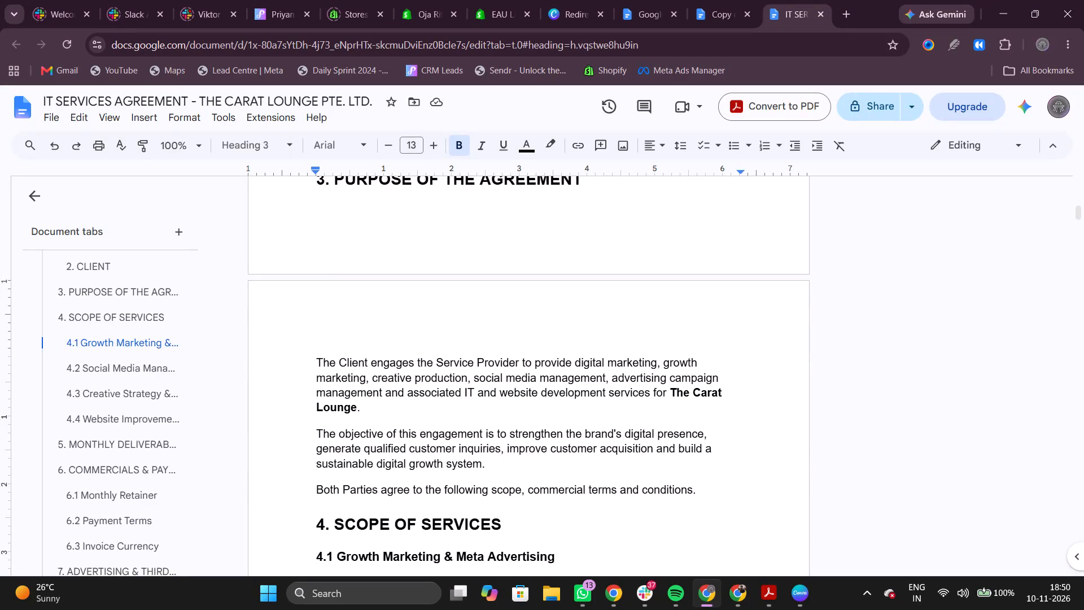
Replace "The Carat Lounge" in the first Purpose of the Agreement paragraph with the copied "THE CARAT LOUNGE PTE. LTD.", leaving no extra blank lines.
left_click(668, 394)
key("shift+Right")
key("shift+Right")
key("shift+Right")
key("shift+Right")
key("shift+Right")
key("shift+Right")
key("shift+Right")
key("shift+Right")
key("shift+Right")
key("shift+Right")
key("shift+Right")
key("shift+Right")
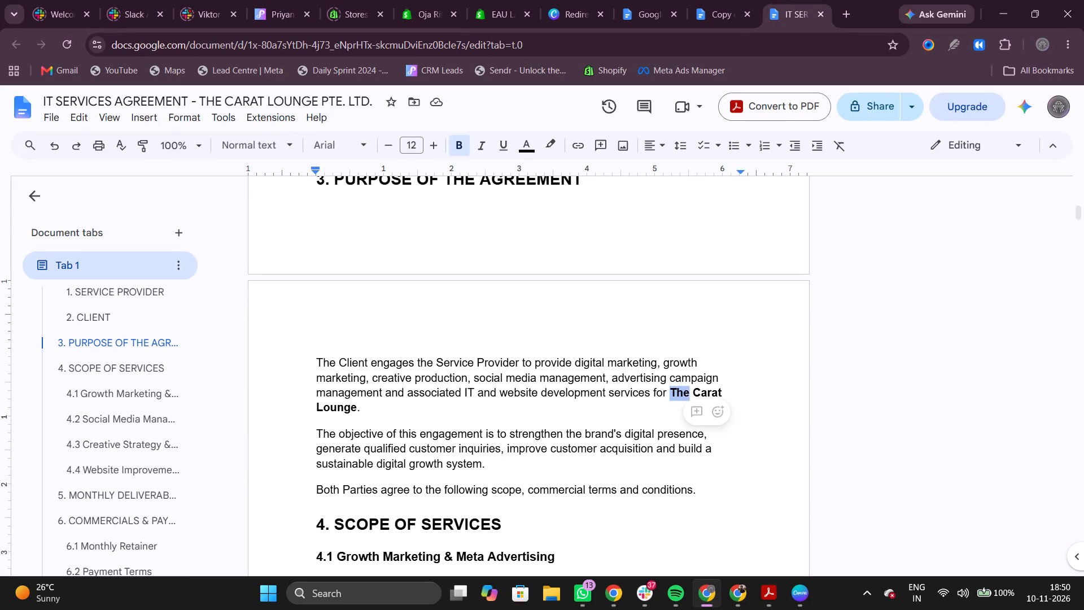
key("shift+Right")
key("shift+Right")
key("shift+Right")
key("shift+Right")
key("shift+Right")
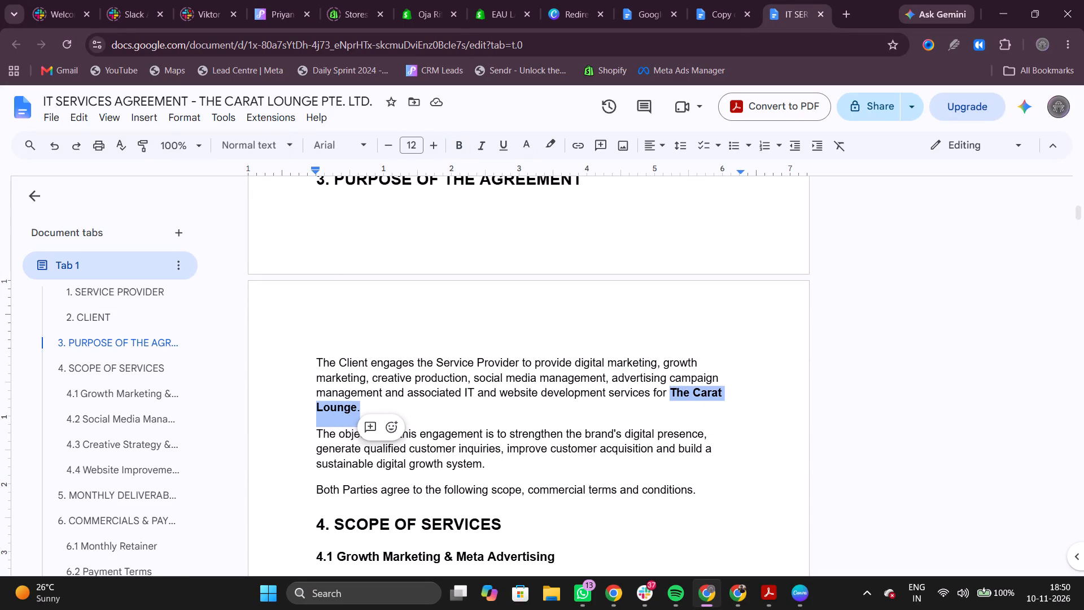
key("ctrl+v")
key("BackSpace")
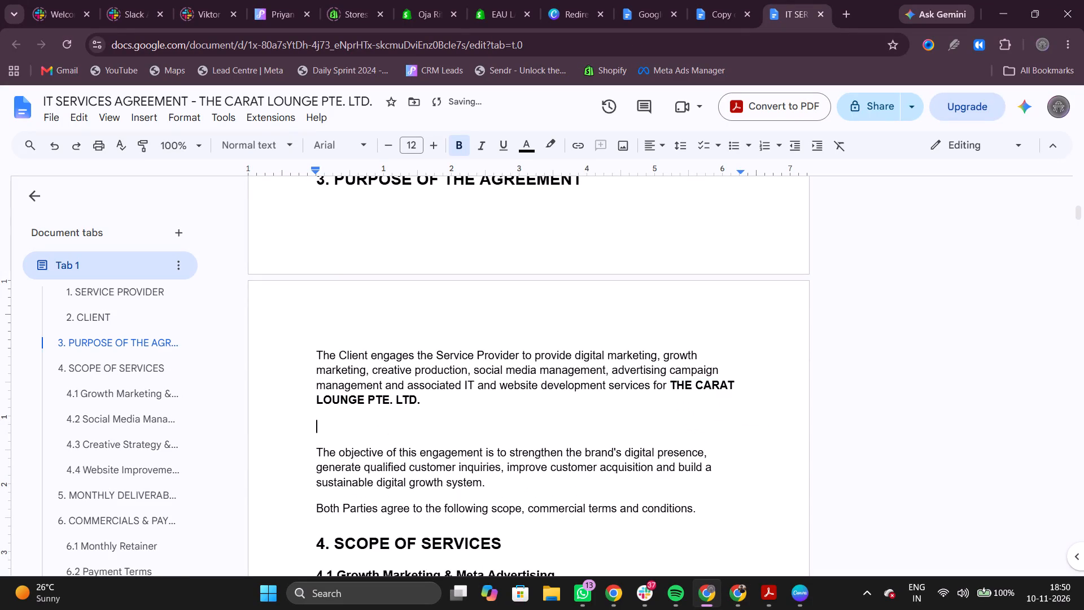
key("BackSpace")
Review the agreement from the engagement objective through 4.1 Growth Marketing & Meta Advertising to the 4.2 Social Media Management list.
key("Down")
key("Down")
key("Down")
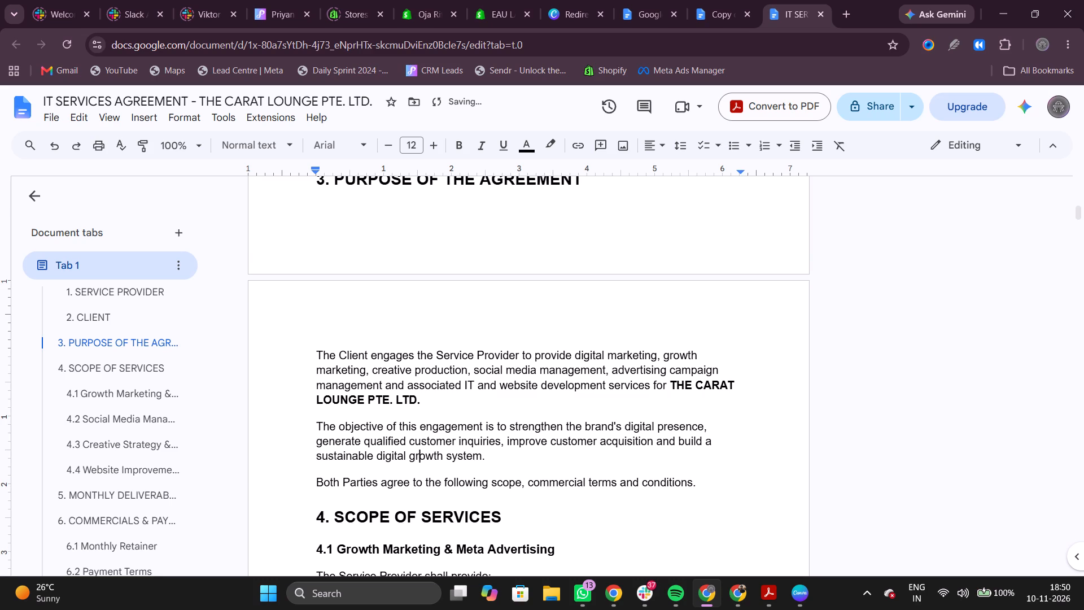
key("Down")
key("Down")
key("Down")
key("Down")
key("Down")
key("Down")
key("Down")
key("Down")
key("Down")
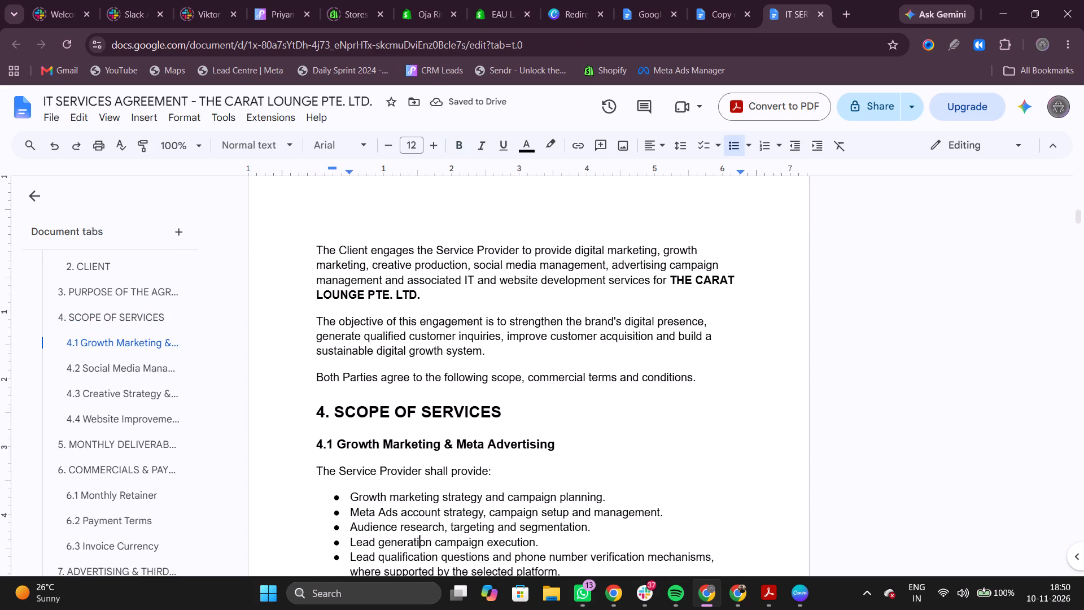
key("Down")
key("Down")
key("Down")
key("Down")
key("Down")
key("Down")
key("Down")
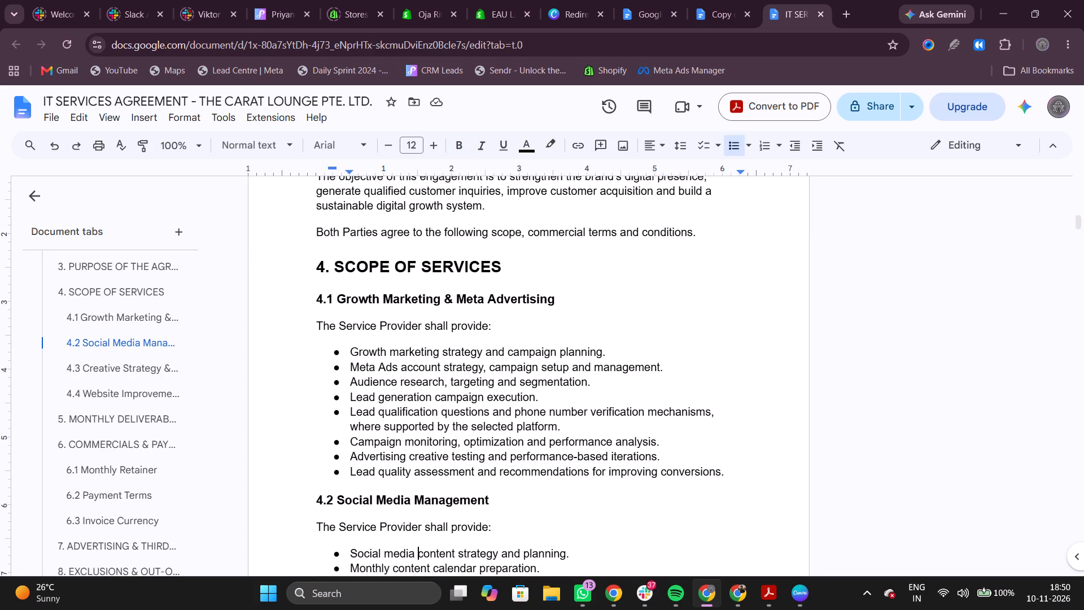
key("Down")
key("Down")
key("Down")
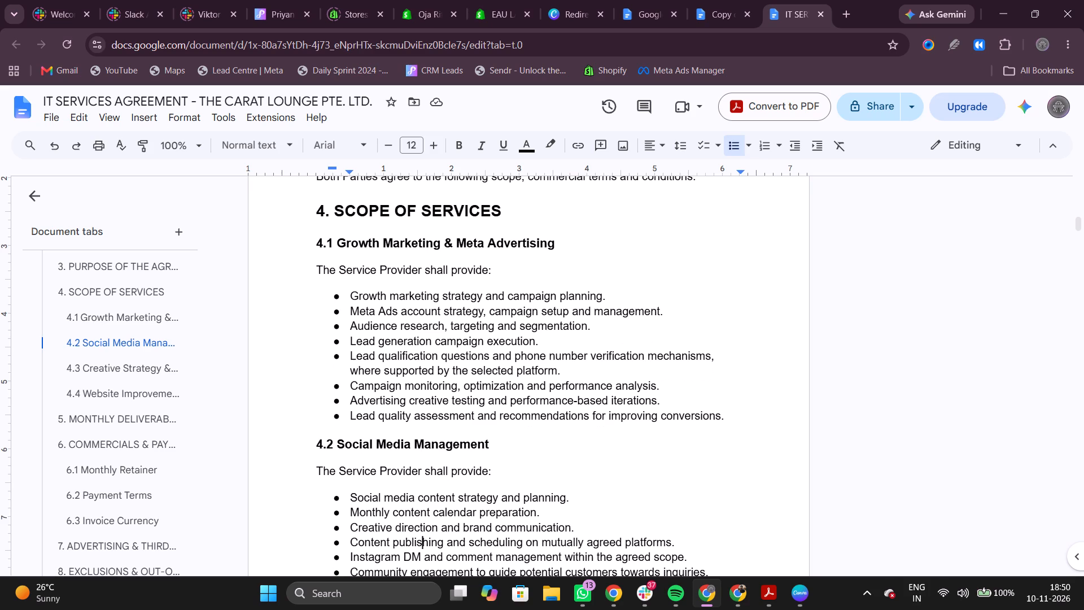
Review the Social Media Management list and the Creative Strategy & Production terms in sections 4.2 and 4.3.
key("Down")
key("Down")
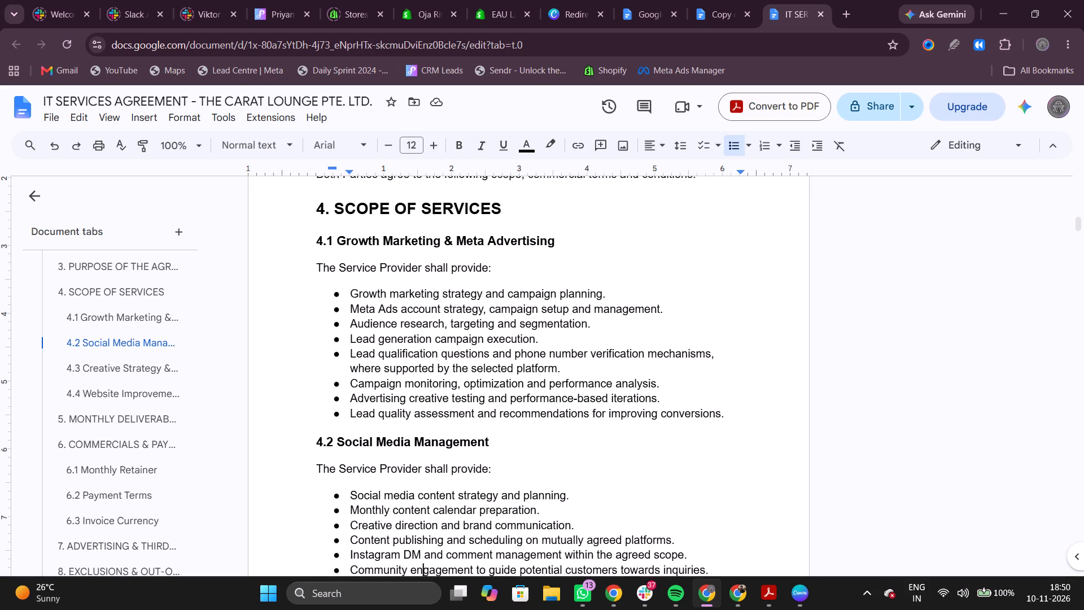
key("Down")
key("Down")
key("Down")
key("Down")
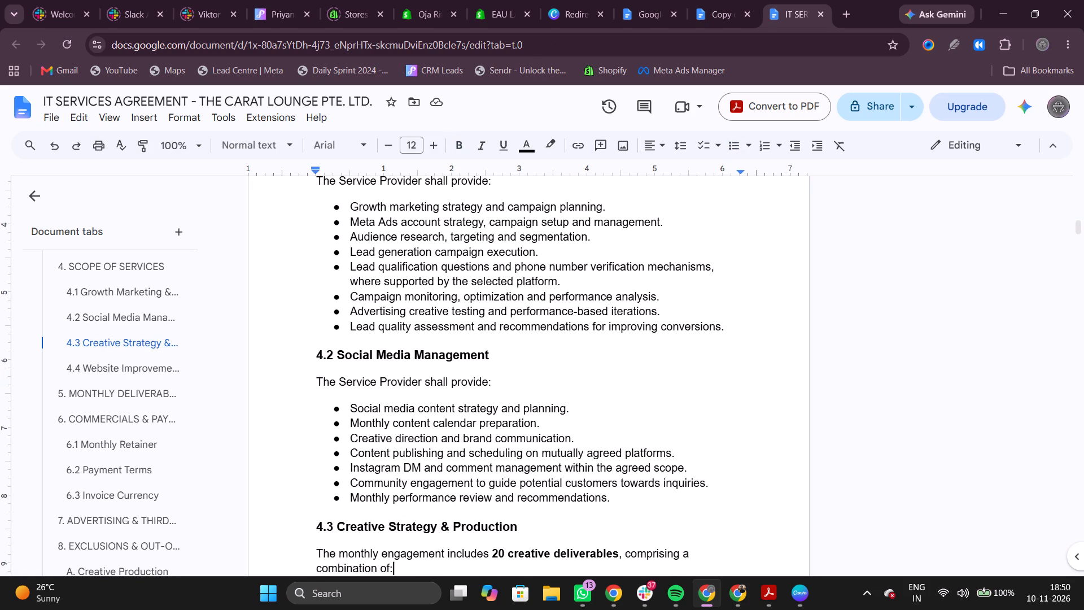
key("Down")
key("Down")
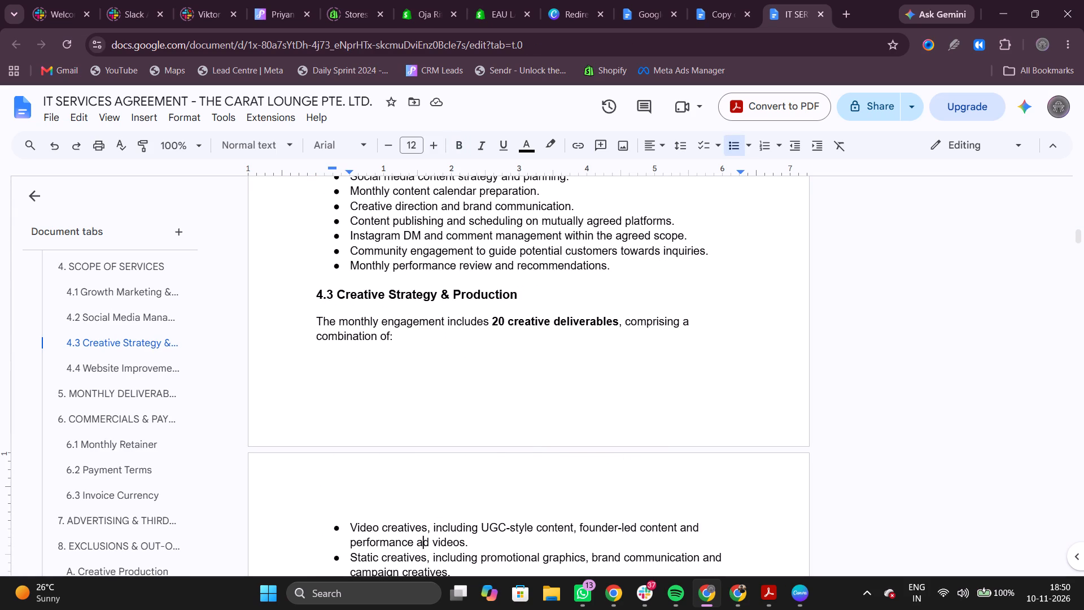
key("Down")
key("Down")
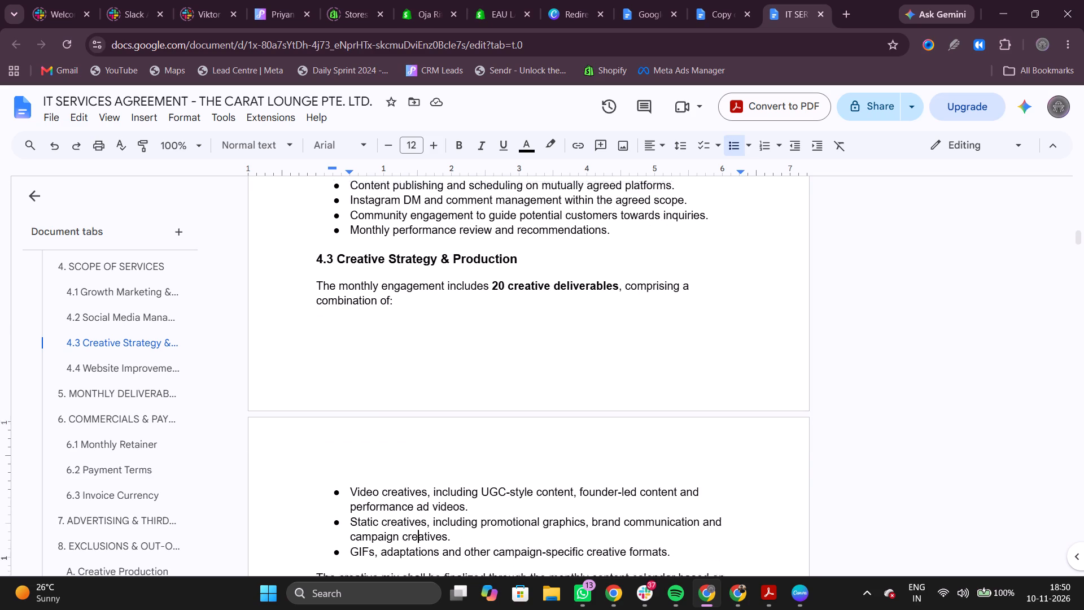
key("Down")
key("Down")
key("Down")
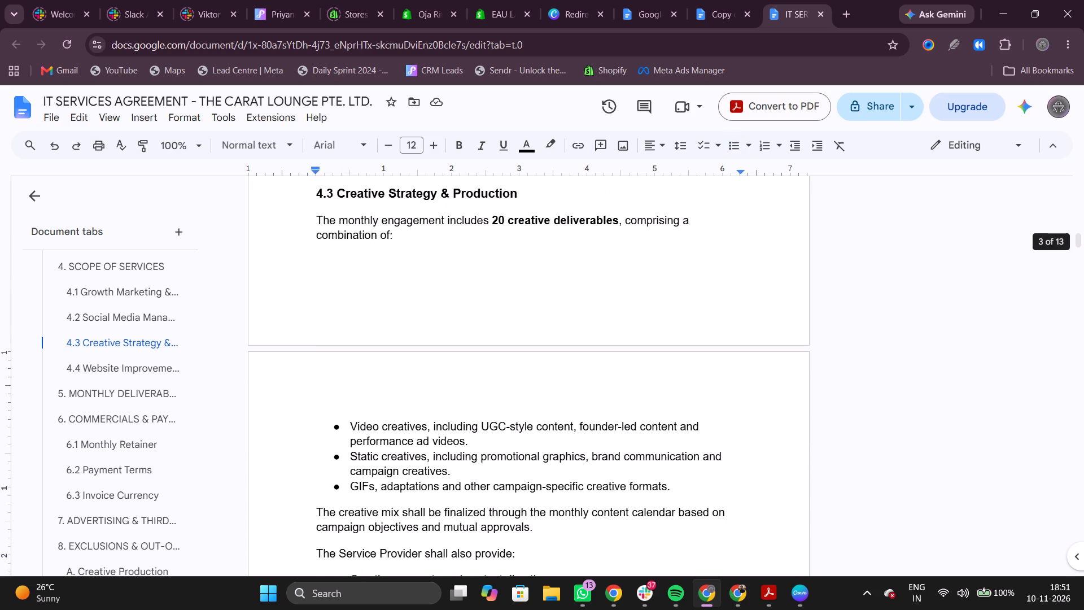
key("Down")
key("Down")
key("Down")
key("Down")
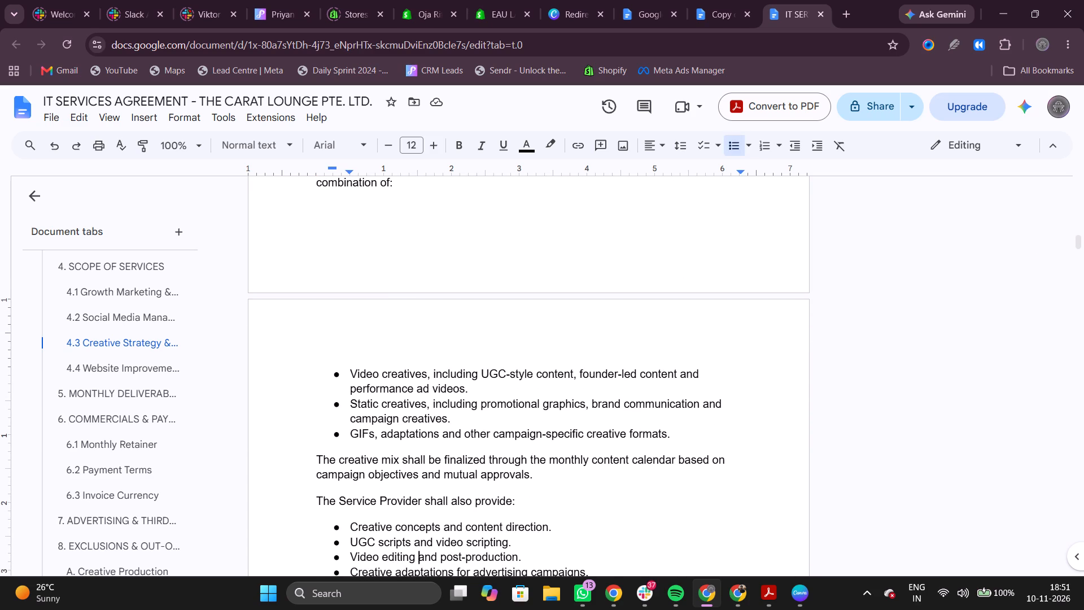
key("Down")
key("Down")
key("Down")
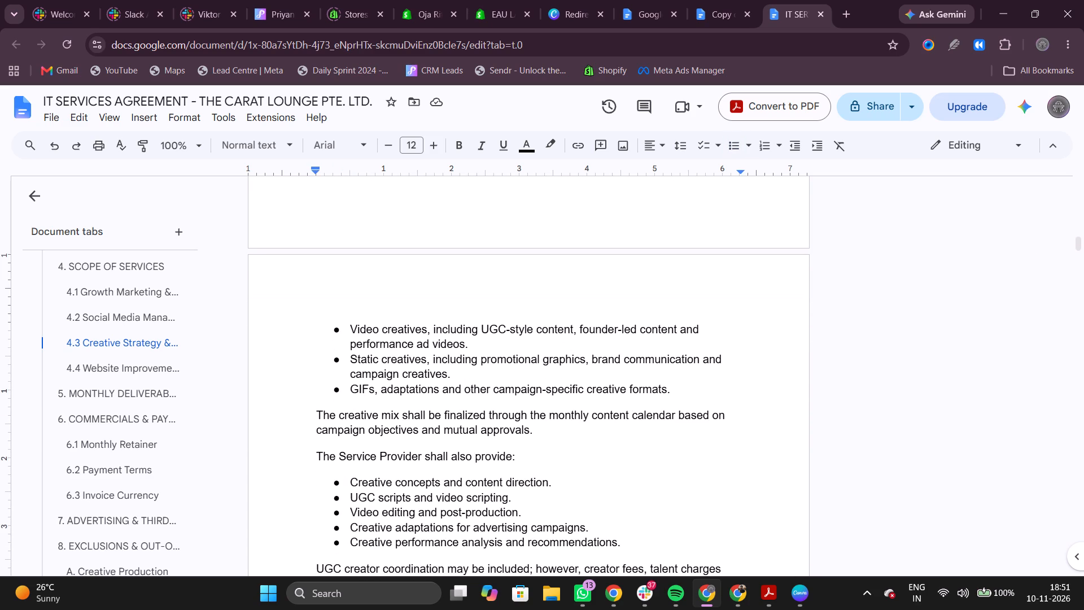
key("Down")
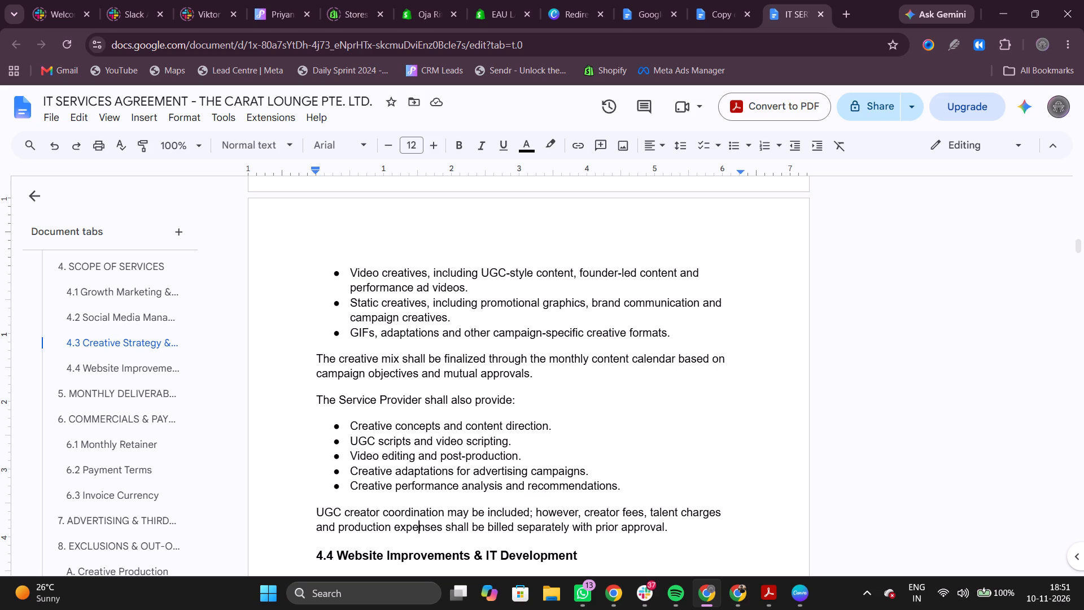
Review section 4.4 Website Improvements & IT Development, including its commercial terms for website development.
key("Down")
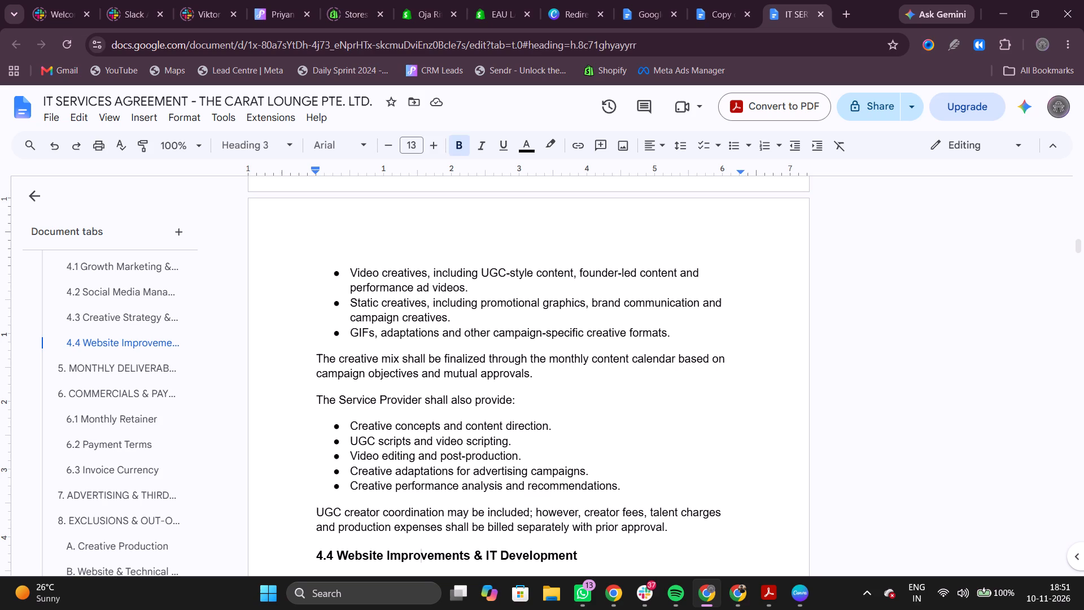
key("Down")
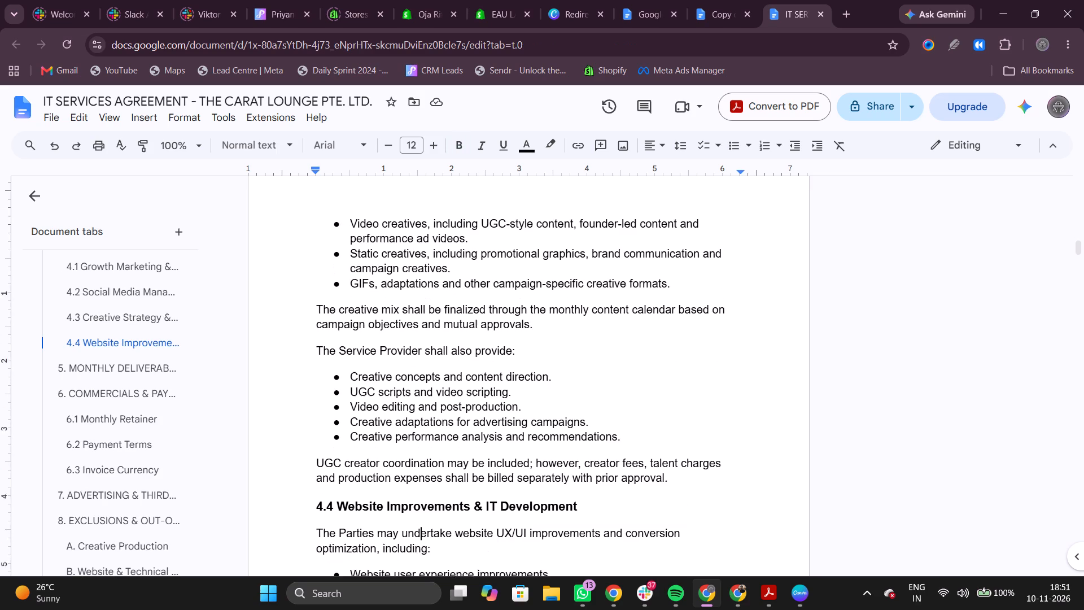
key("Down")
key("Down")
key("Down")
key("Down")
key("Down")
key("Down")
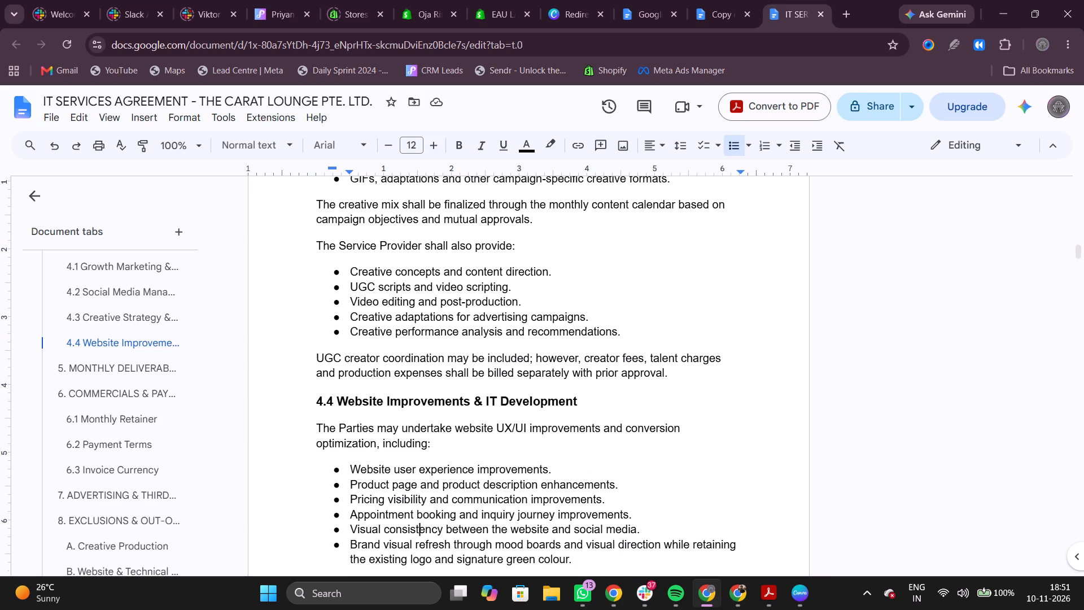
key("Down")
key("Down")
key("Down")
key("Down")
key("Down")
key("Down")
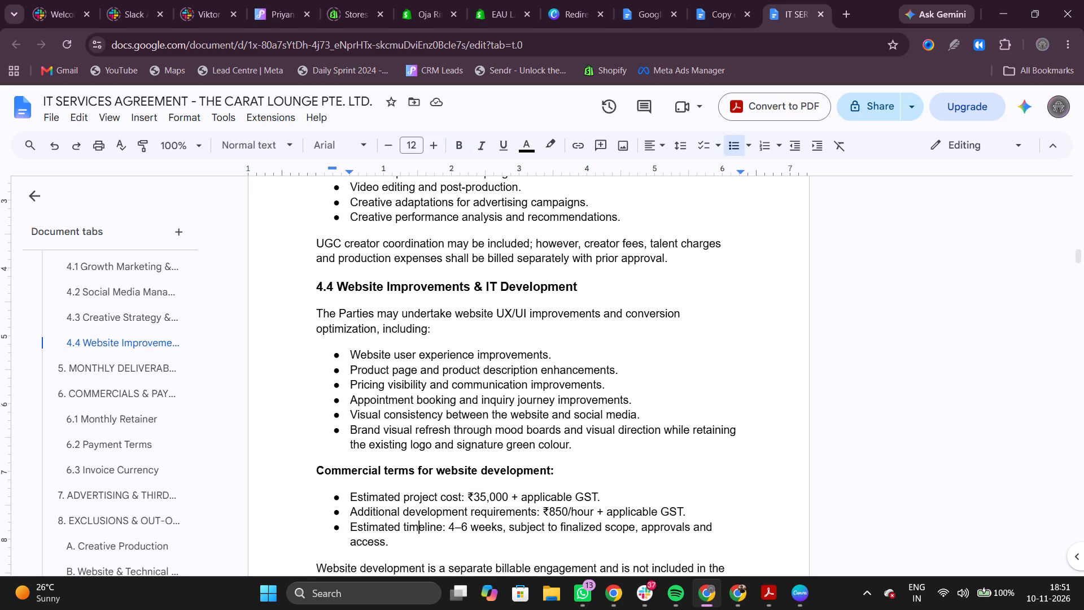
key("Down")
key("Down")
key("Down")
key("Down")
key("Down")
Review the Monthly Deliverables table and its closing notes, continuing into the start of section 6 Commercials & Payment Terms.
key("Down")
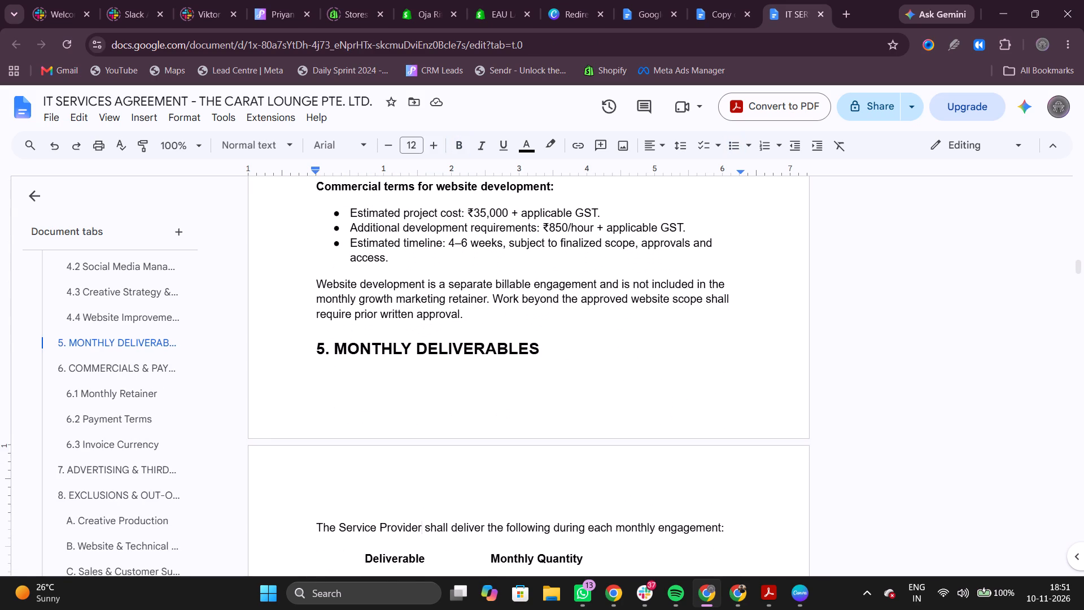
key("Down")
key("Down")
key("Down")
key("Down")
key("Down")
key("Down")
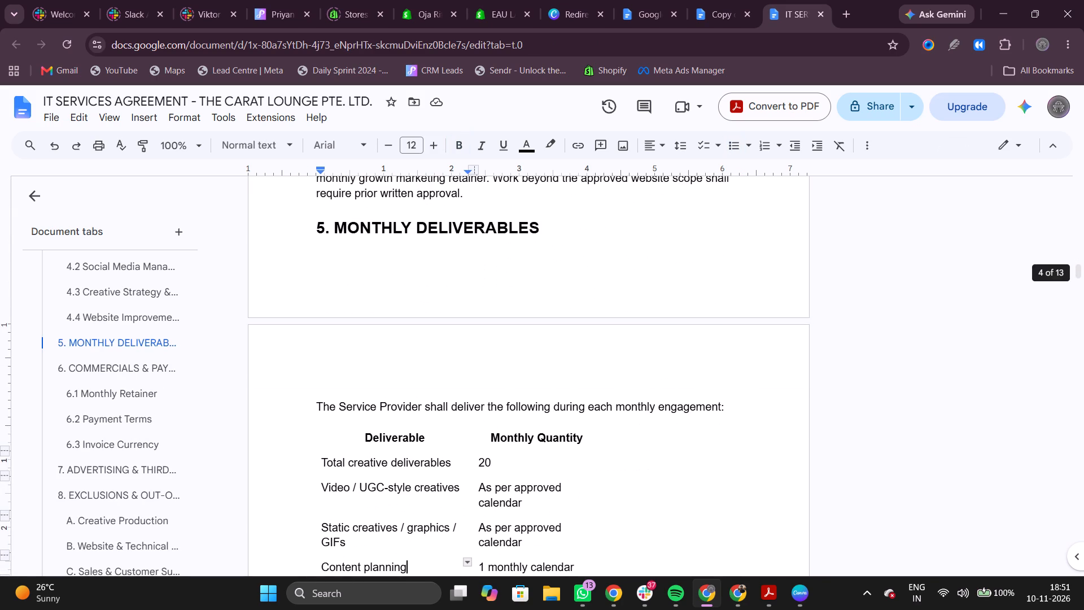
key("Down")
key("Down")
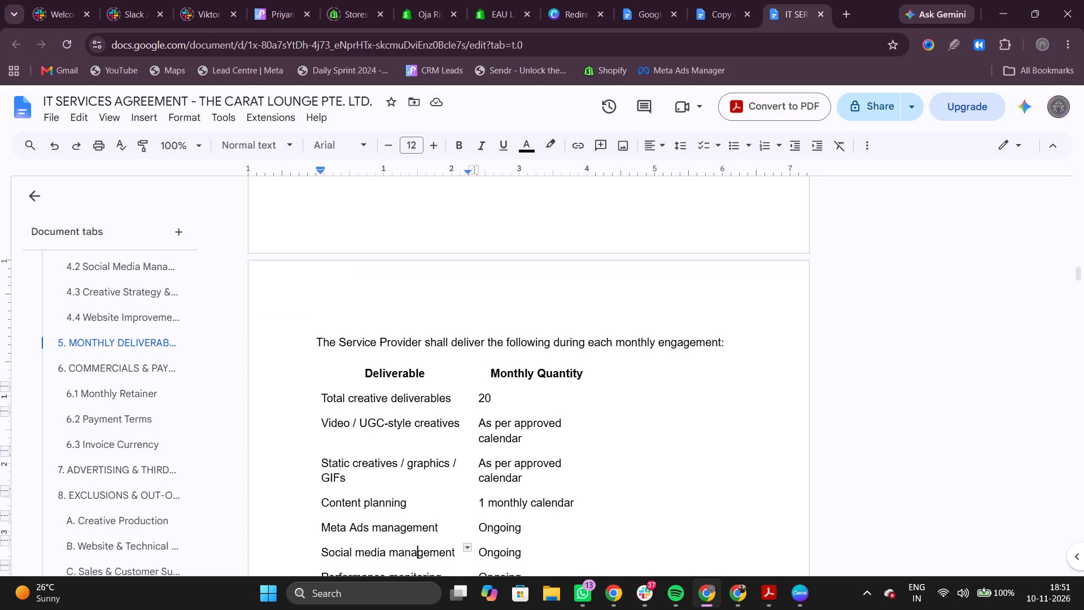
key("Down")
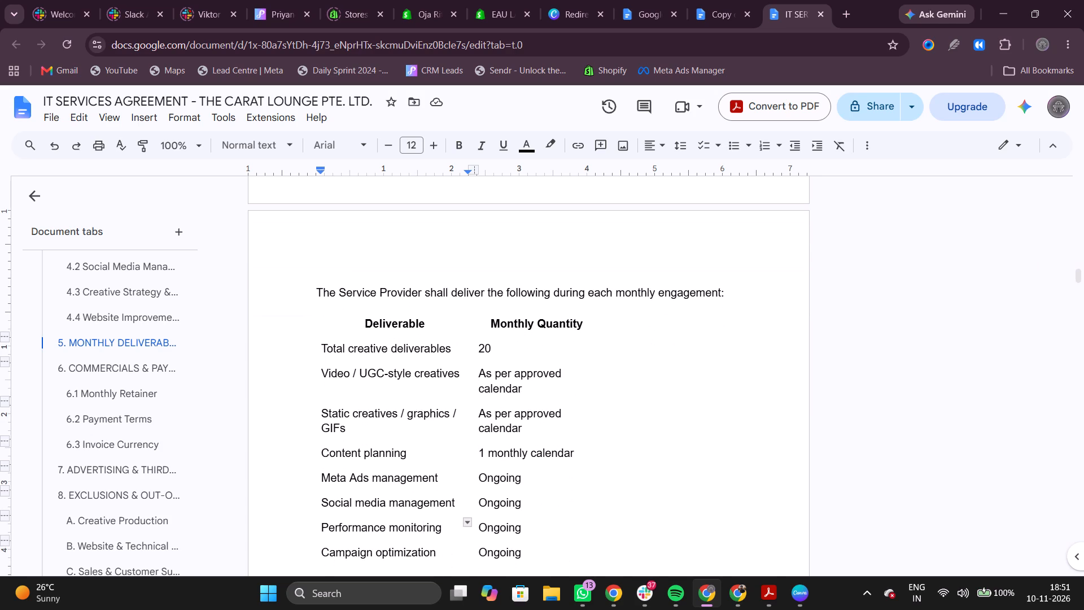
key("Down")
key("Down")
key("Down")
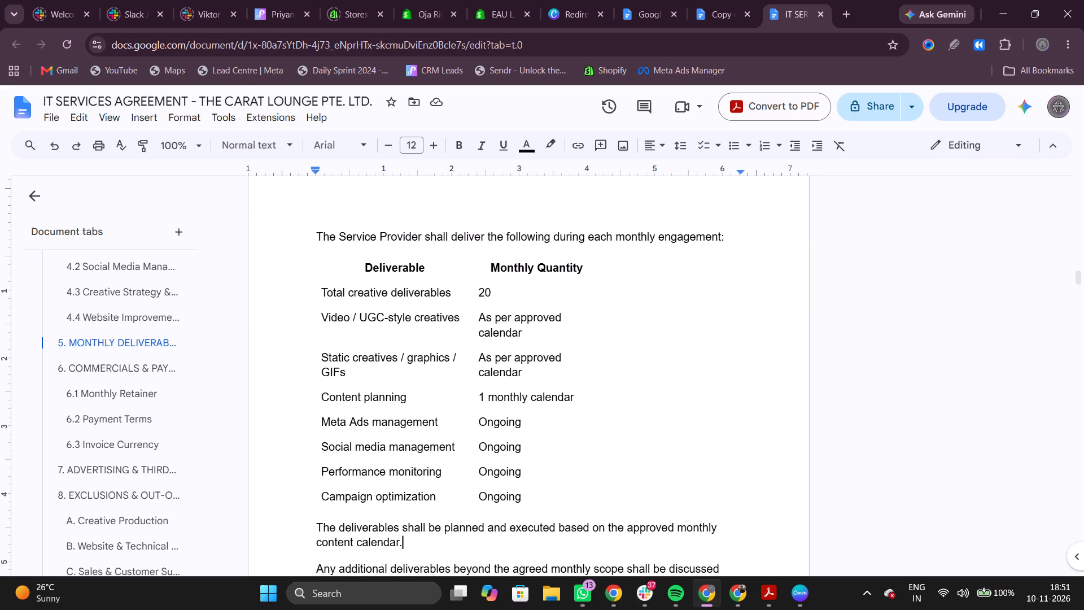
key("Down")
key("Down")
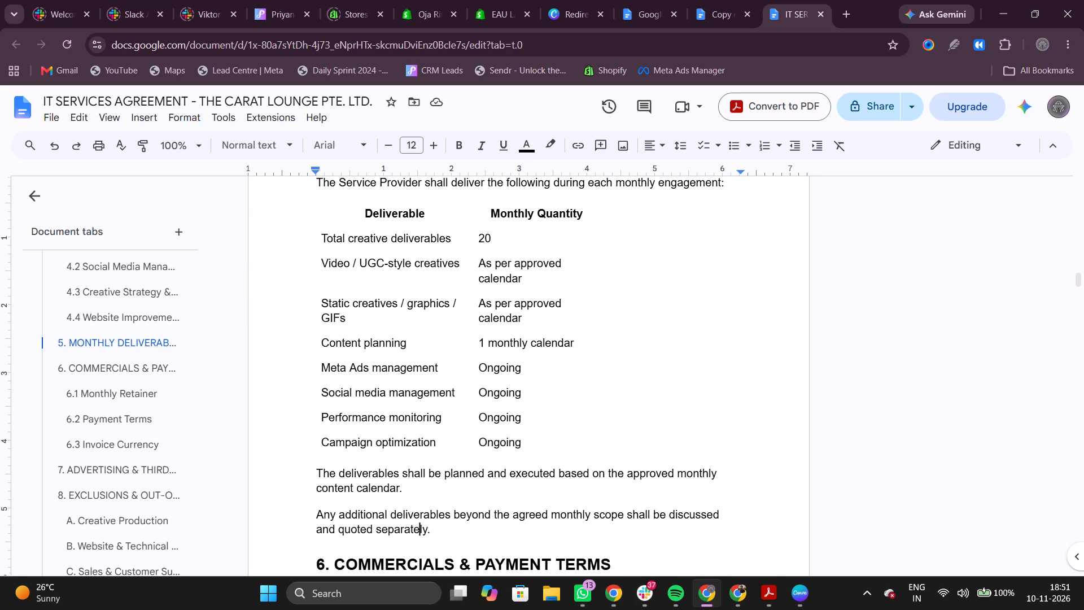
key("Down")
key("Down")
key("Down")
key("Down")
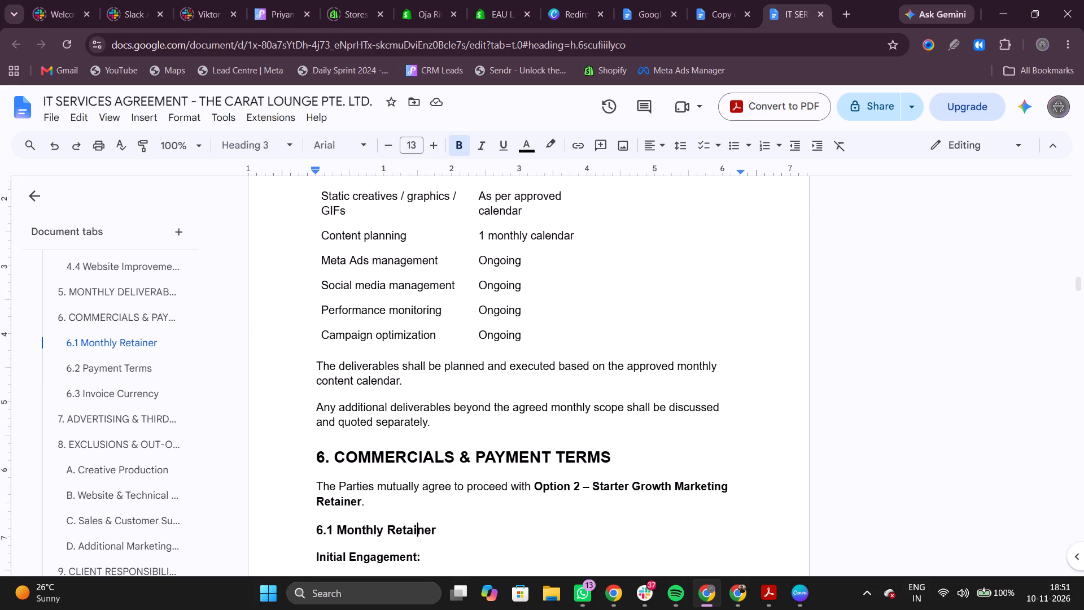
key("Down")
Delete "Option 2 – " before "Starter Growth Marketing Retainer" in the opening sentence of section 6.
key("Up")
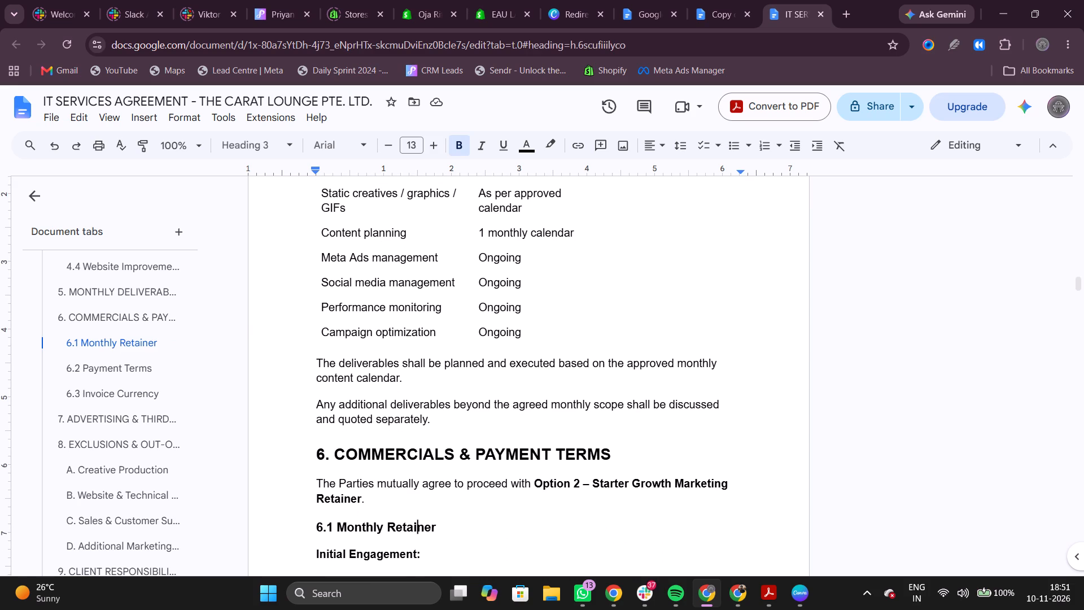
key("Up")
key("Up")
key("Right")
key("Right")
key("Right")
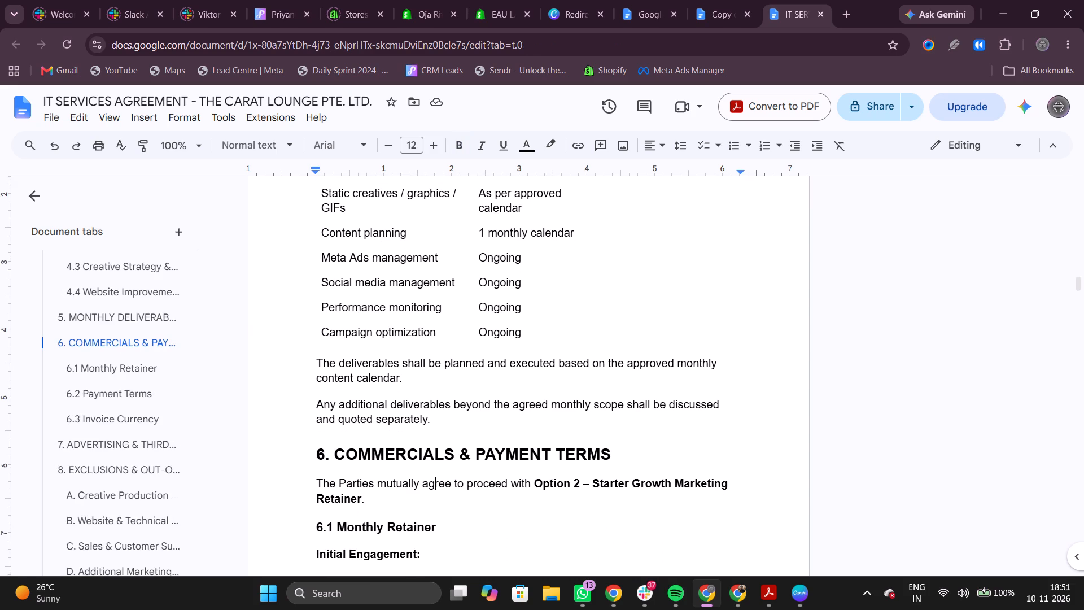
key("Right")
key("Right")
key("Right")
key("Right")
key("Right")
key("Right")
key("Right")
key("Right")
key("Right")
key("Right")
key("Right")
key("Right")
key("Right")
key("Right")
key("Right")
key("Right")
key("Right")
key("Right")
key("Right")
key("Right")
key("Delete")
key("Delete")
key("Delete")
key("Delete")
key("Delete")
key("Delete")
key("Delete")
key("Delete")
key("Delete")
key("Delete")
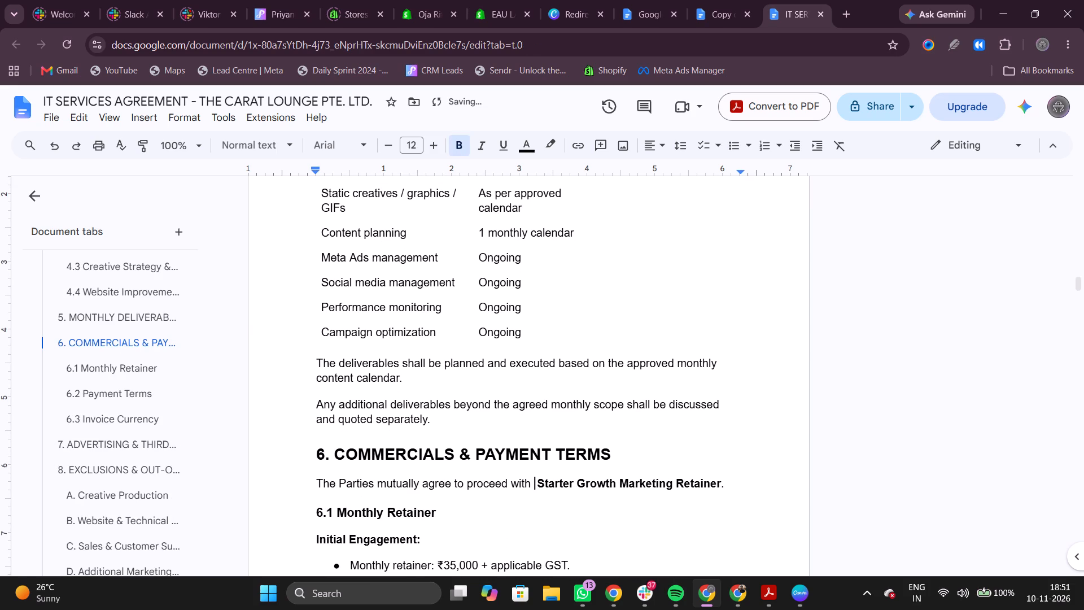
key("Delete")
Review the initial and post-profitability retainer terms in section 6.1 and the first bullets of 6.2 Payment Terms.
key("Down")
key("Down")
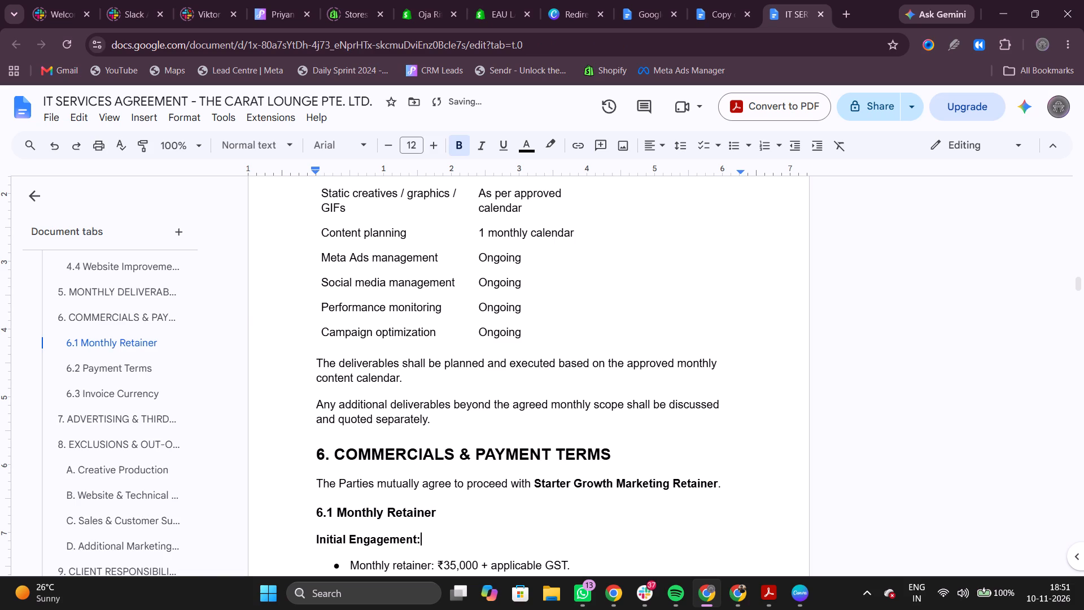
key("Down")
key("Down")
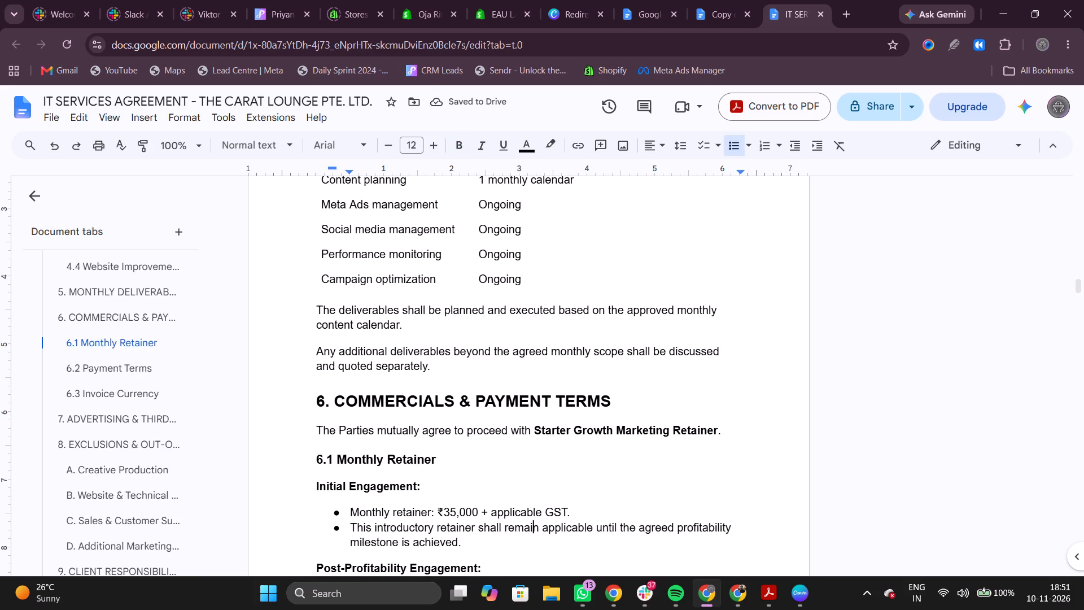
key("Down")
key("Down")
key("Down")
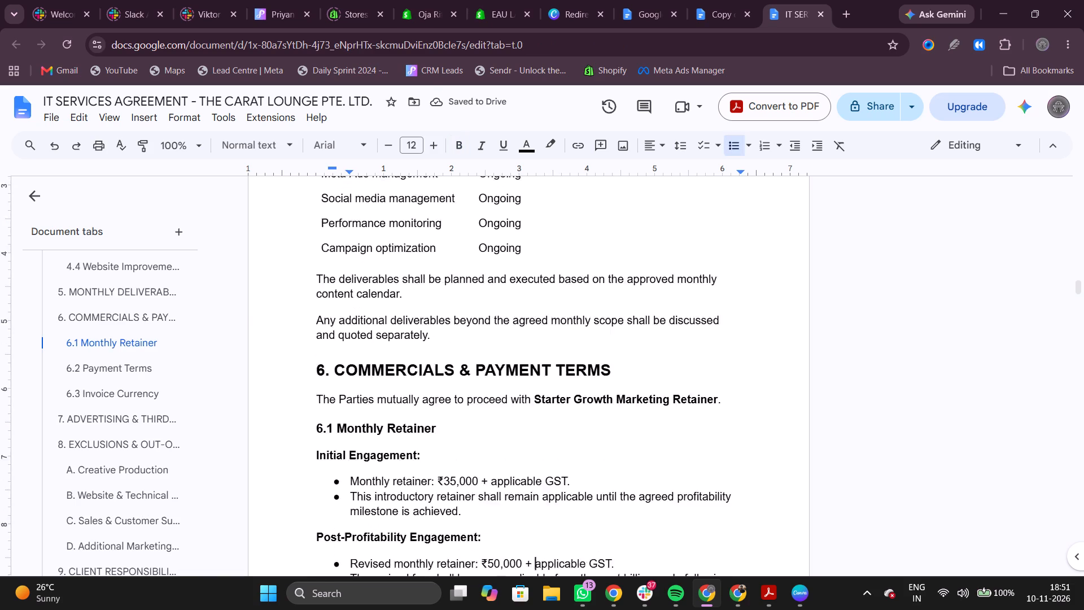
key("Down")
key("Down")
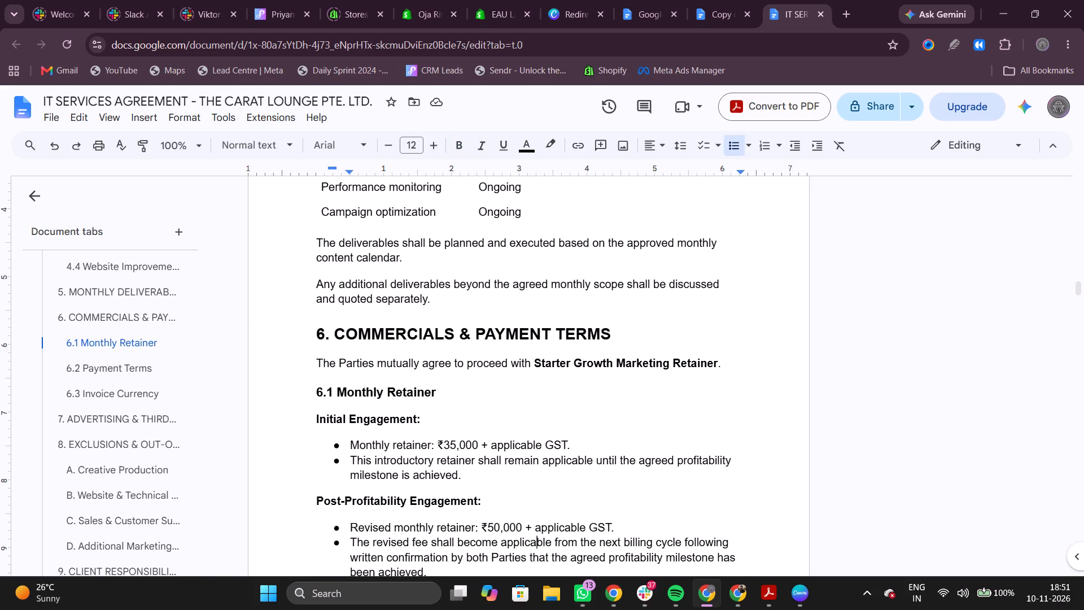
key("Down")
key("Down")
key("Down")
key("Down")
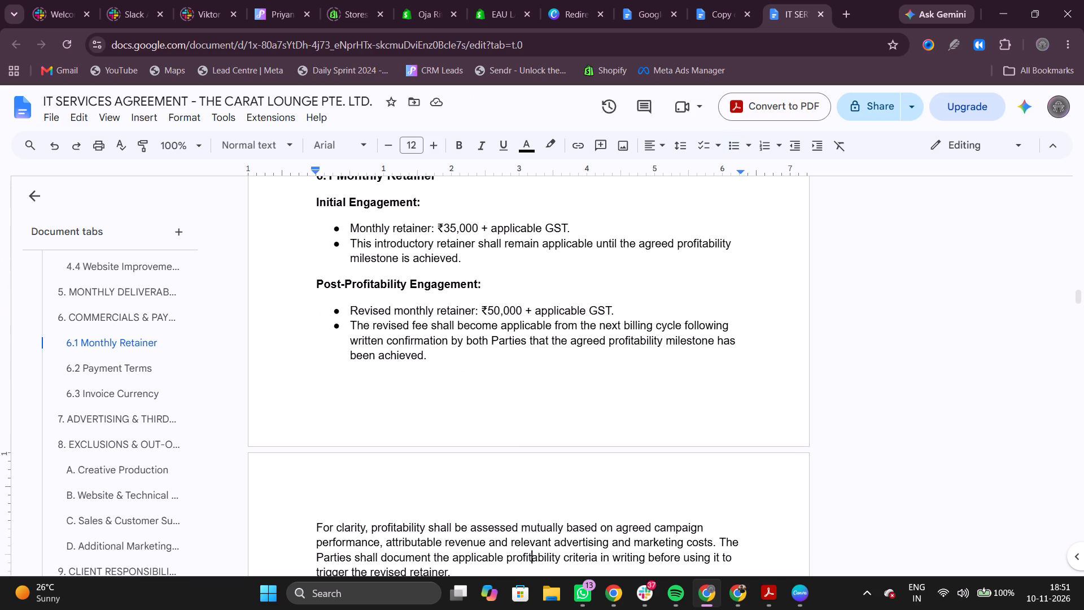
key("Down")
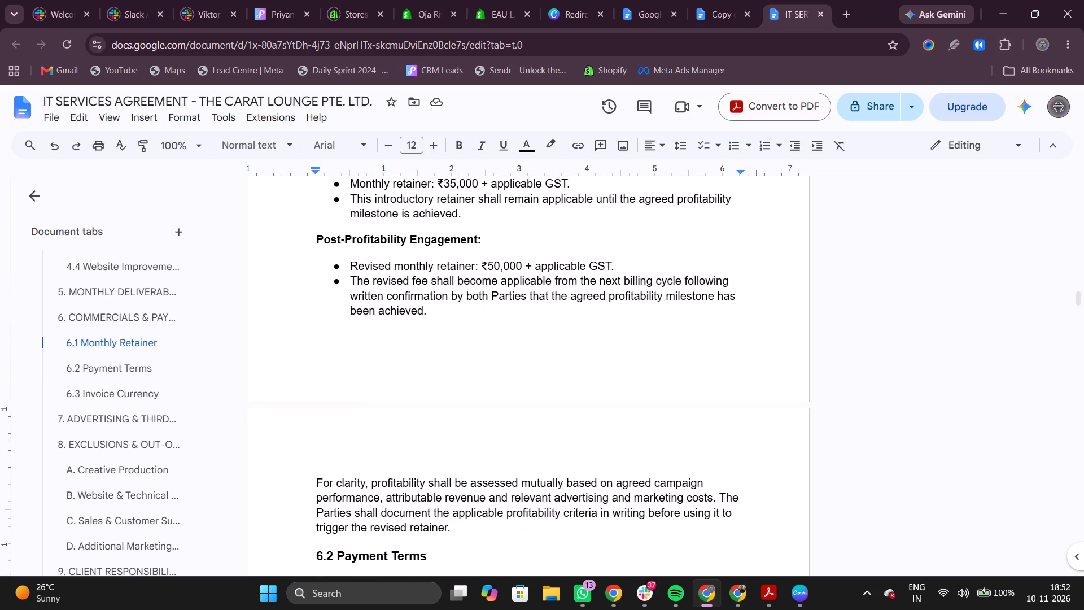
key("Down")
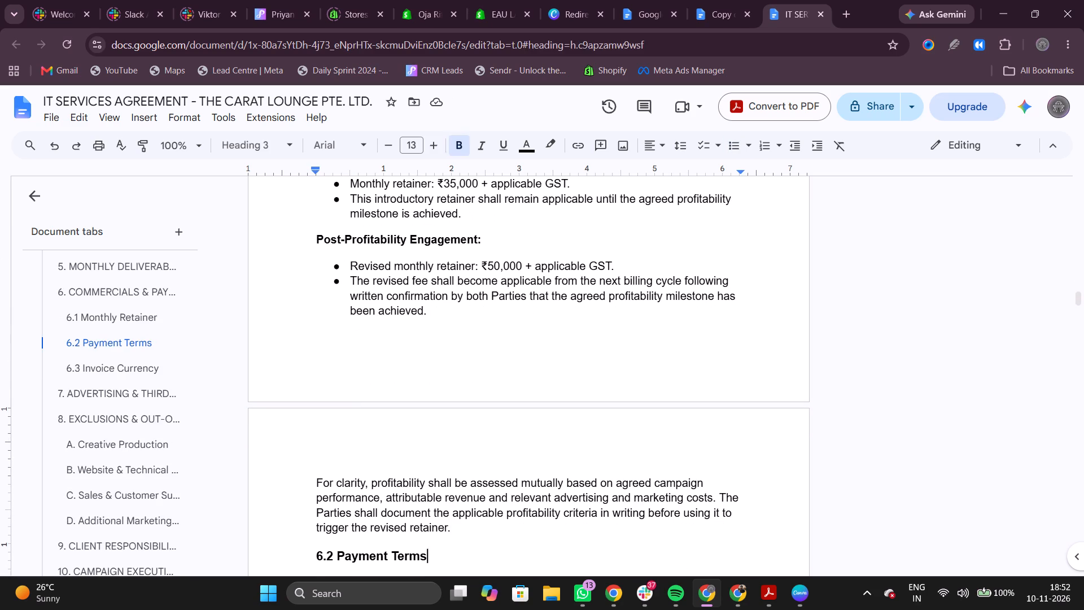
key("Down")
key("Down")
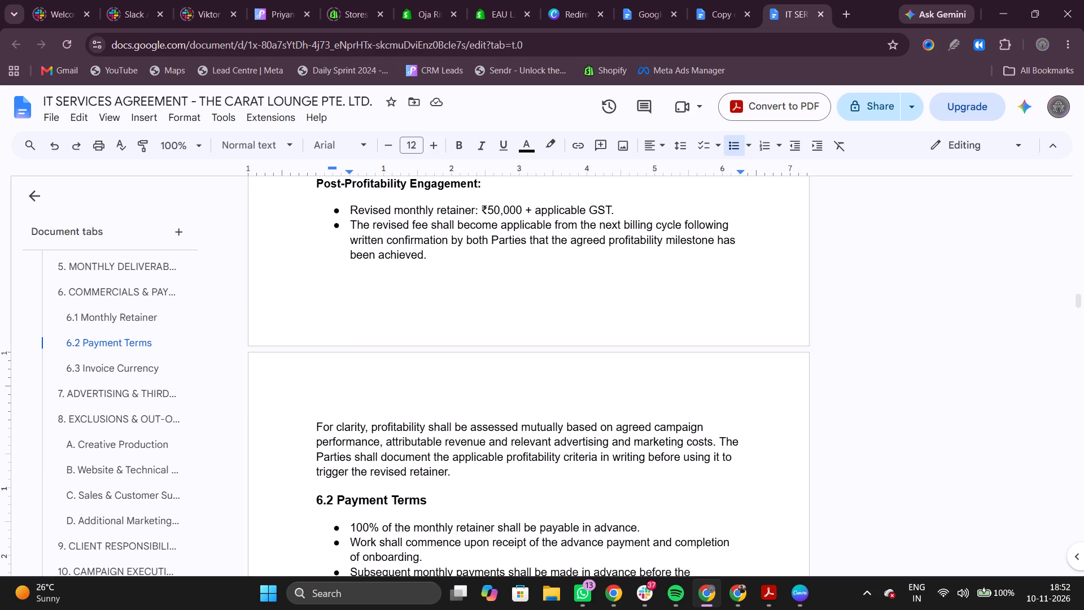
Set the monthly retainer share payable in advance to 50% in the first bullet of 6.2 Payment Terms.
key("Left")
key("Up")
key("Left")
key("Left")
key("Left")
key("Left")
key("Left")
key("Left")
key("Left")
key("Left")
key("Left")
key("Left")
key("Left")
key("Left")
key("Left")
key("Left")
key("Left")
key("Left")
key("Left")
key("Left")
key("Left")
key("Left")
key("Left")
key("Left")
key("Left")
key("Left")
key("Left")
key("Left")
key("shift+Left")
key("shift+Left")
key("5")
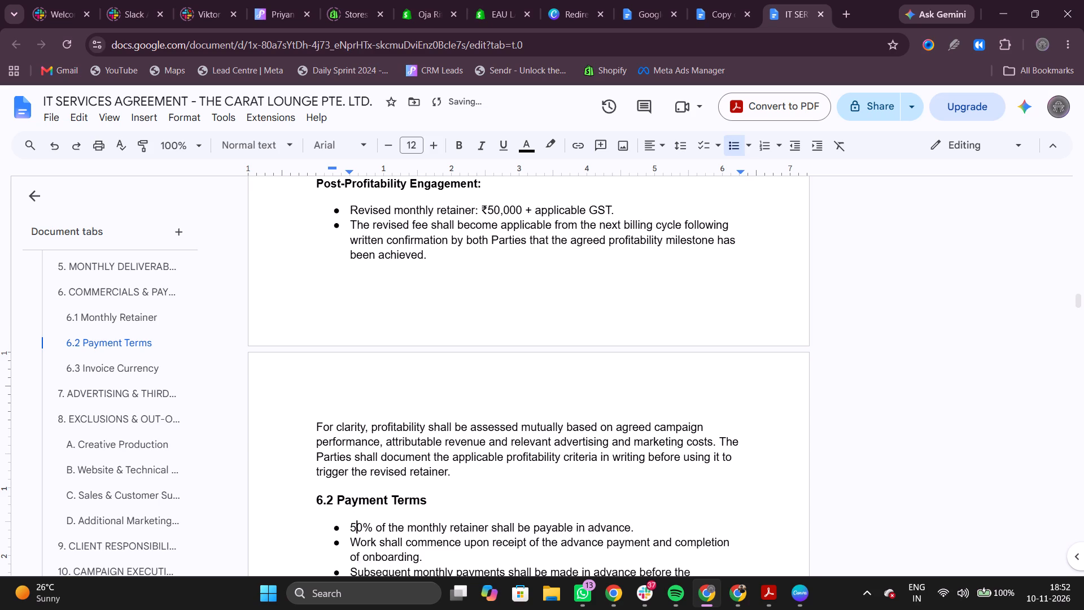
Review the remaining 6.2 Payment Terms bullets on commencement of work, subsequent monthly payments and delayed payments.
key("Down")
key("Down")
key("Down")
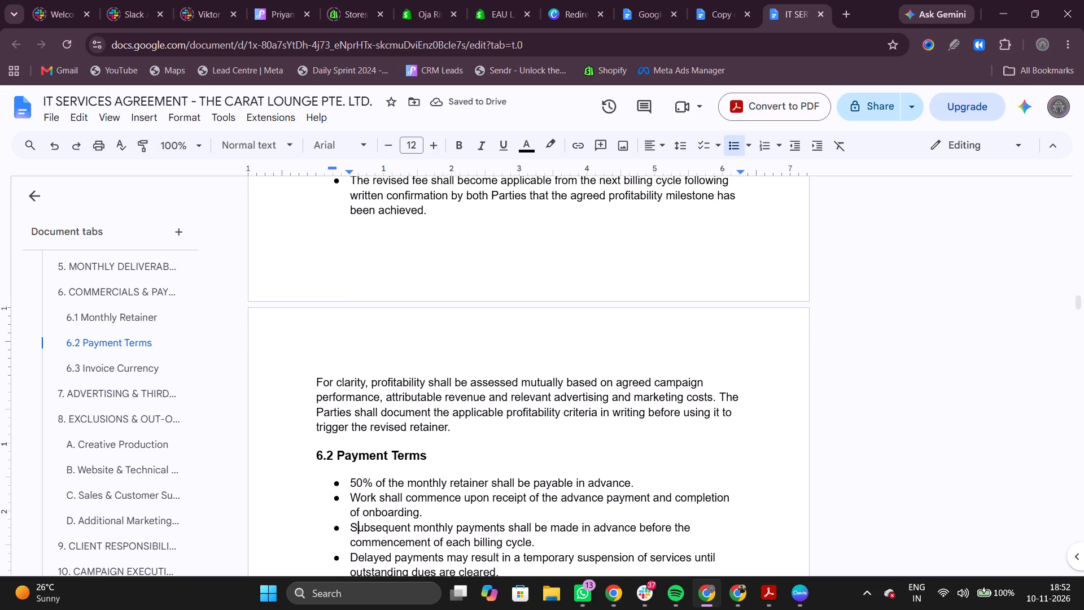
key("Down")
key("Down")
key("Down")
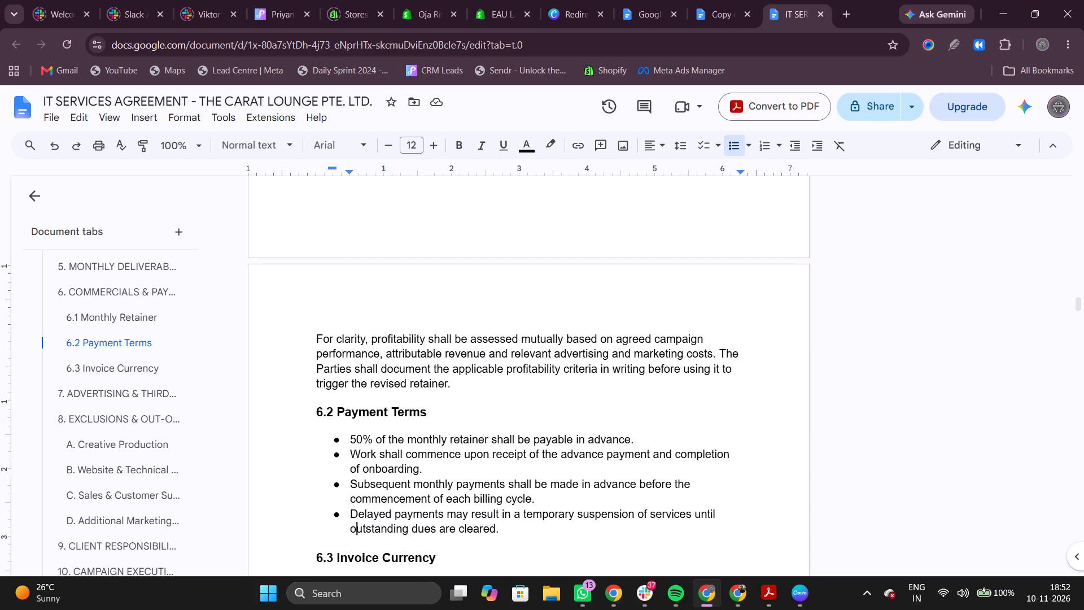
key("Down")
key("Down")
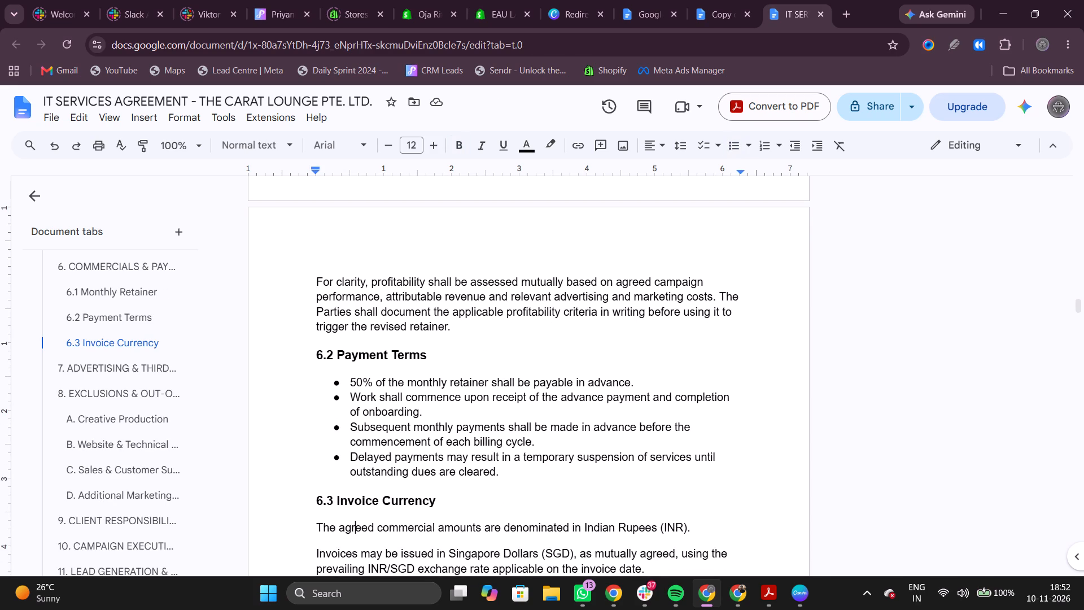
key("Up")
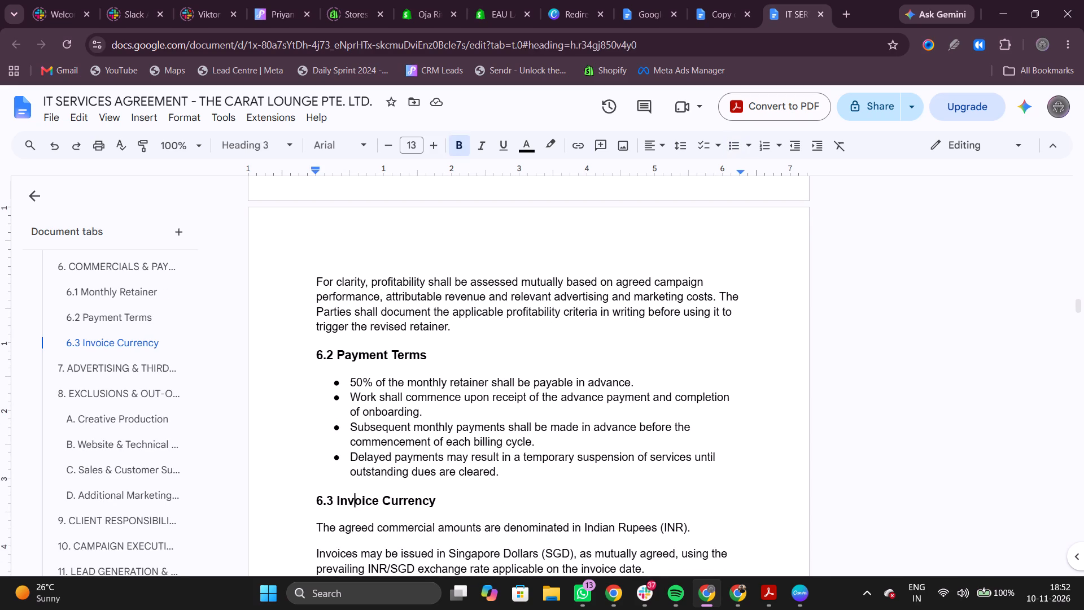
key("Up")
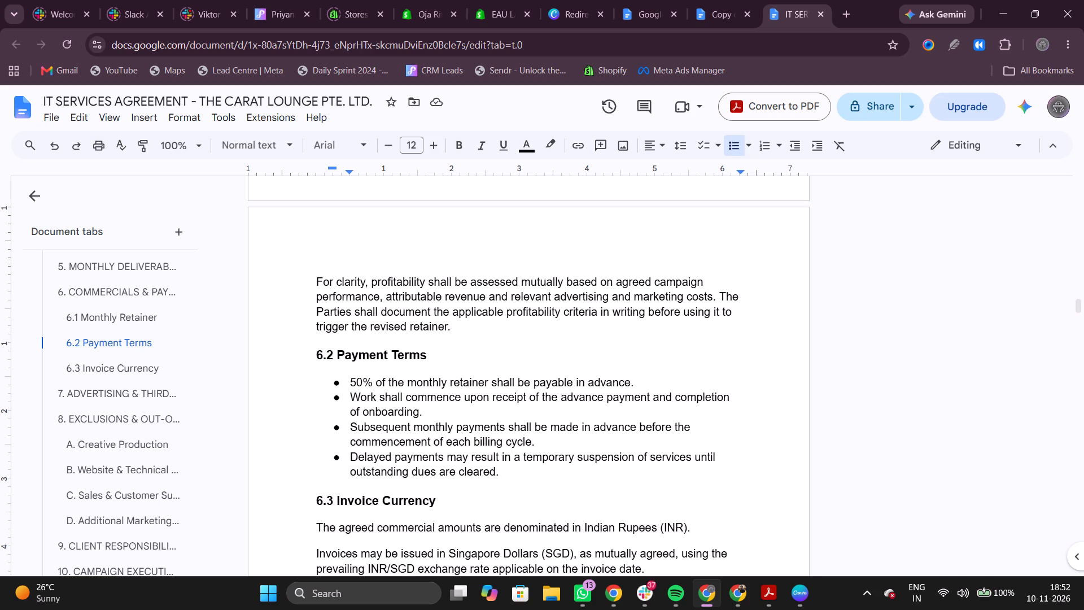
Review section 6.3 Invoice Currency, covering the invoicing currency, exchange rate basis and GST treatment.
key("Down")
key("Down")
key("Down")
key("Down")
key("Down")
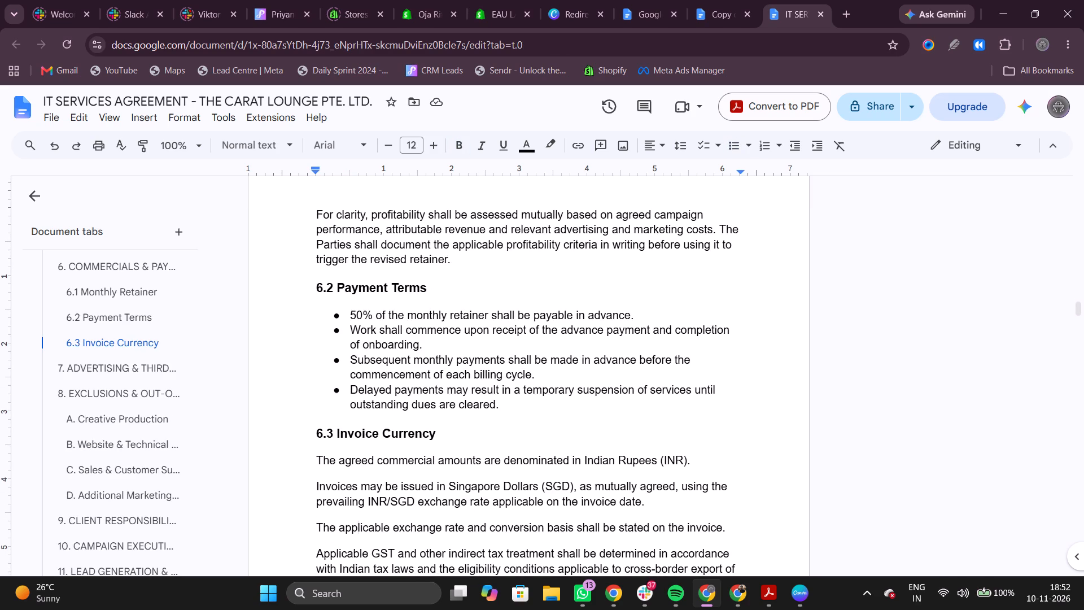
key("Up")
key("Up")
key("Down")
key("Down")
key("Down")
key("Down")
key("Down")
Review section 7 Advertising & Third-Party Expenses, including the list of excluded expenses and the reimbursement and approval terms.
key("Down")
key("Down")
key("Down")
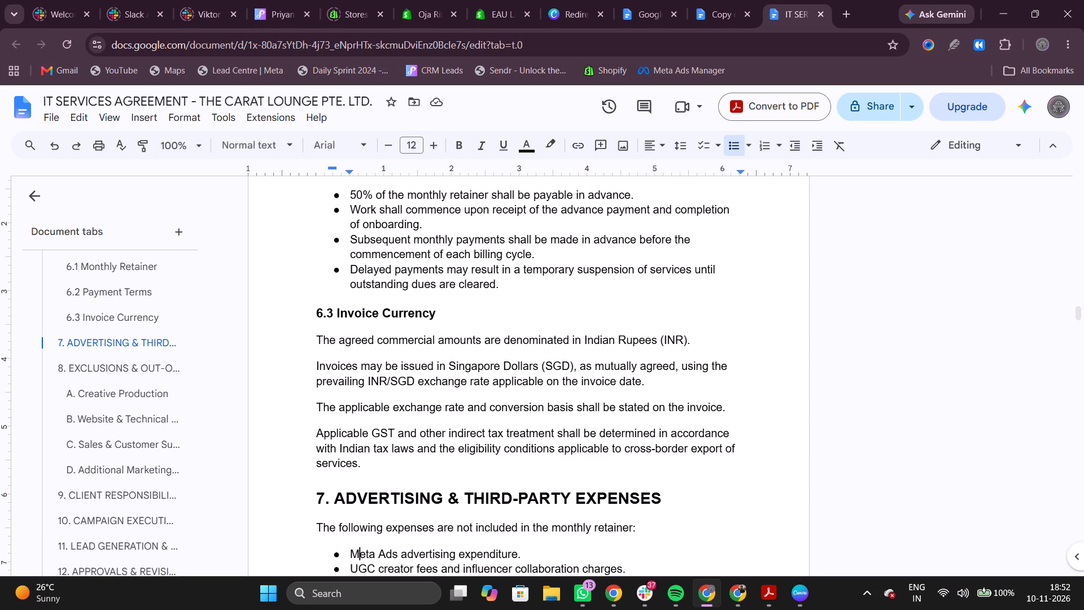
key("Down")
key("Down")
key("Down")
key("Down")
key("Down")
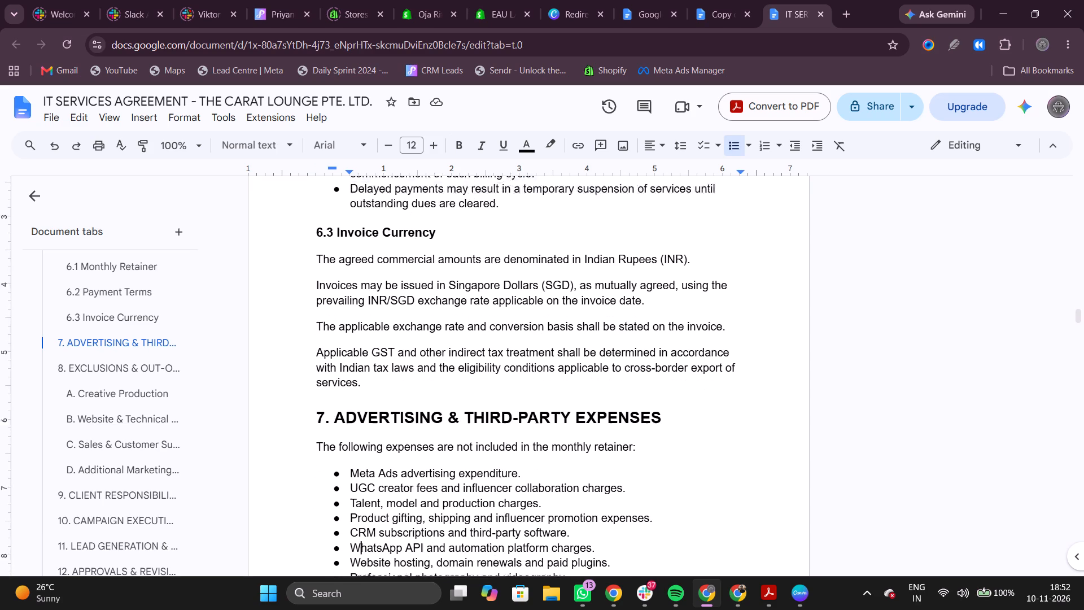
key("Down")
key("Down")
key("Down")
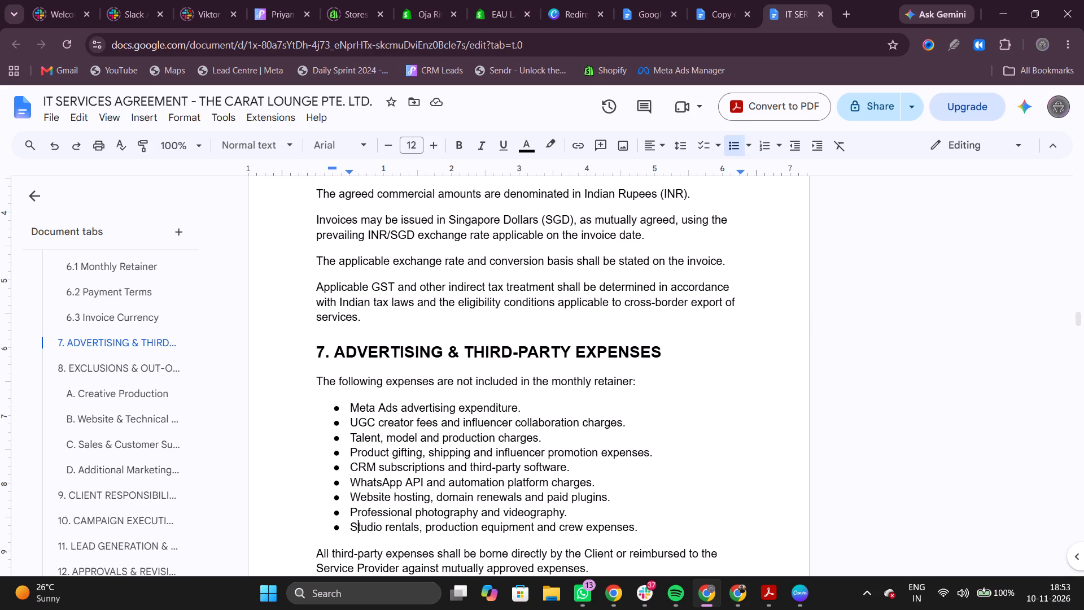
key("Down")
key("Down")
key("Down")
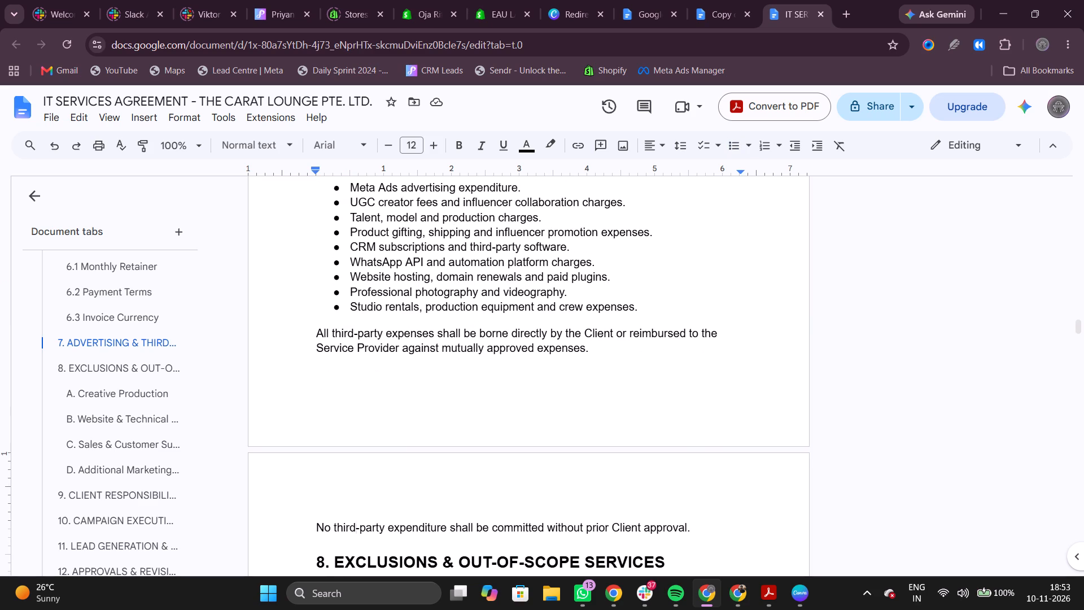
Review the section 8 exclusions under A. Creative Production and B. Website & Technical Development.
key("Down")
key("Down")
key("Down")
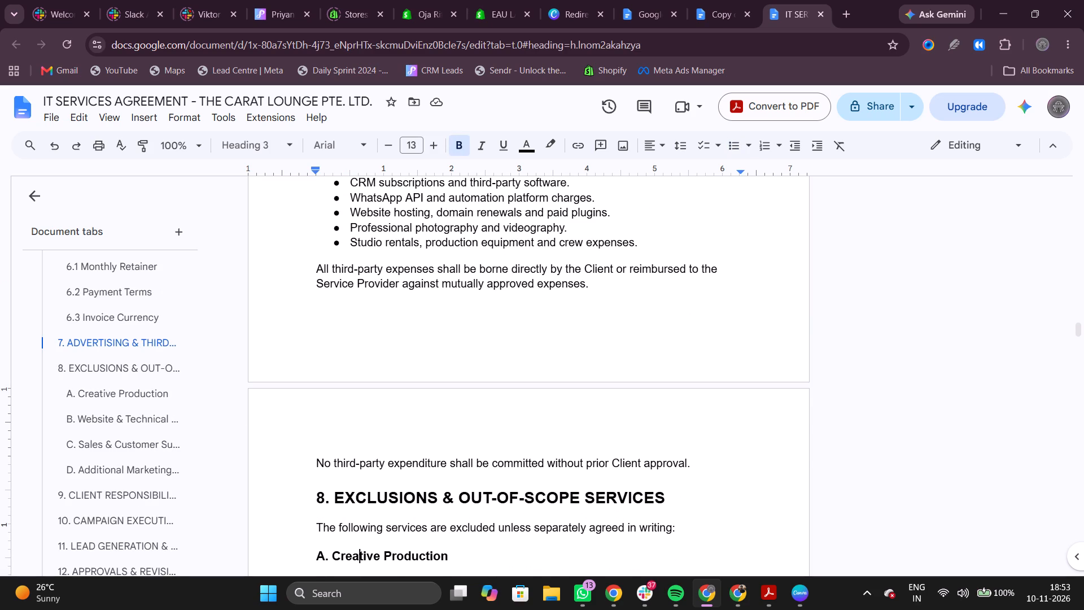
key("Down")
key("Down")
key("Down")
key("Down")
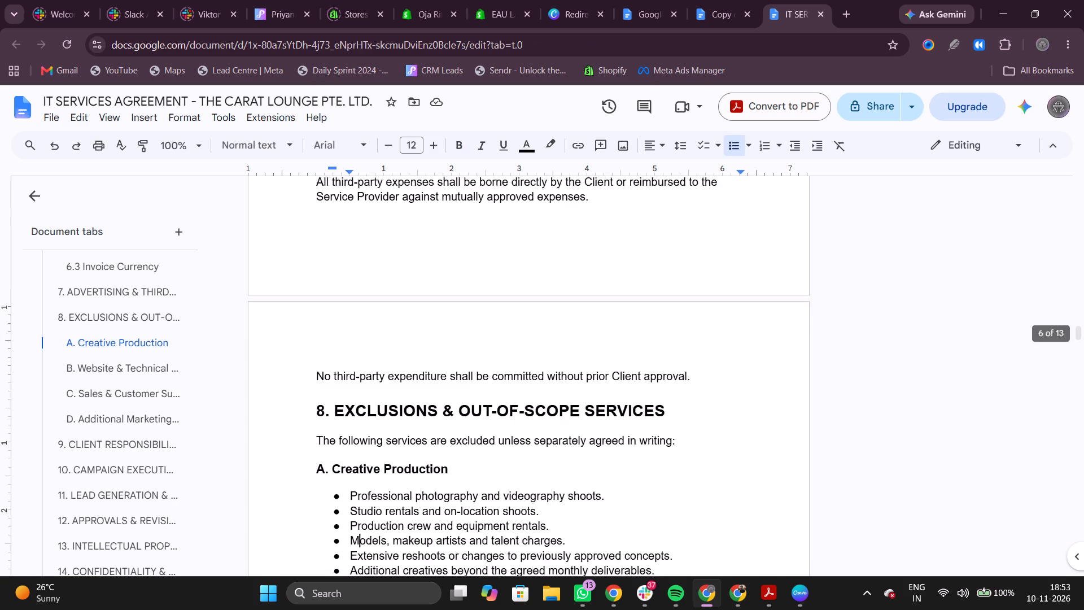
key("Down")
key("Down")
key("Down")
key("Down")
key("Down")
key("Down")
key("Down")
Review the section 8 exclusions under C. Sales & Customer Support and D. Additional Marketing Services, including the closing note.
key("Down")
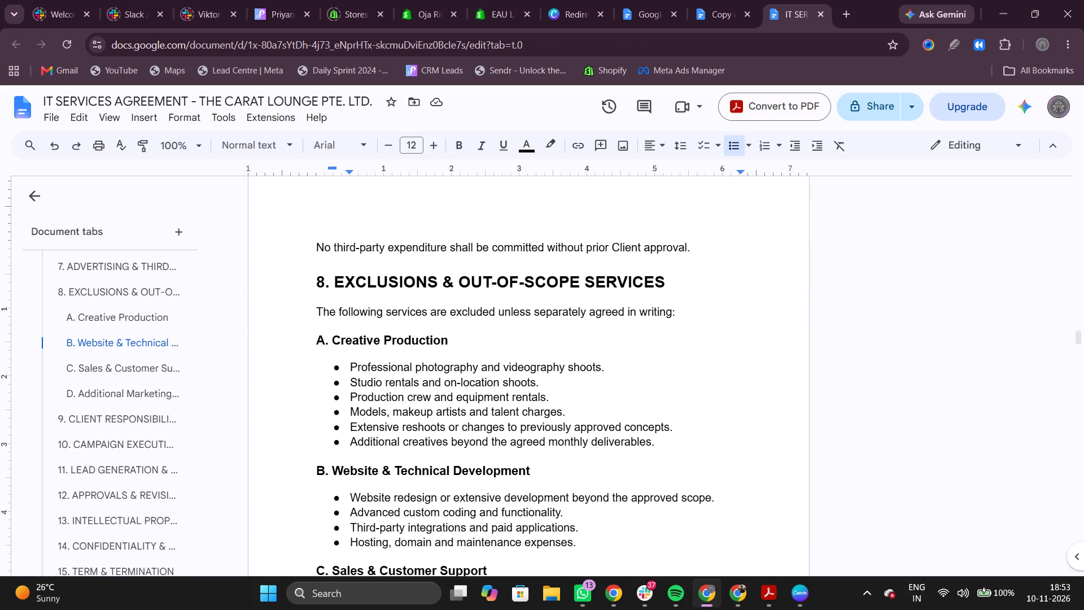
key("Down")
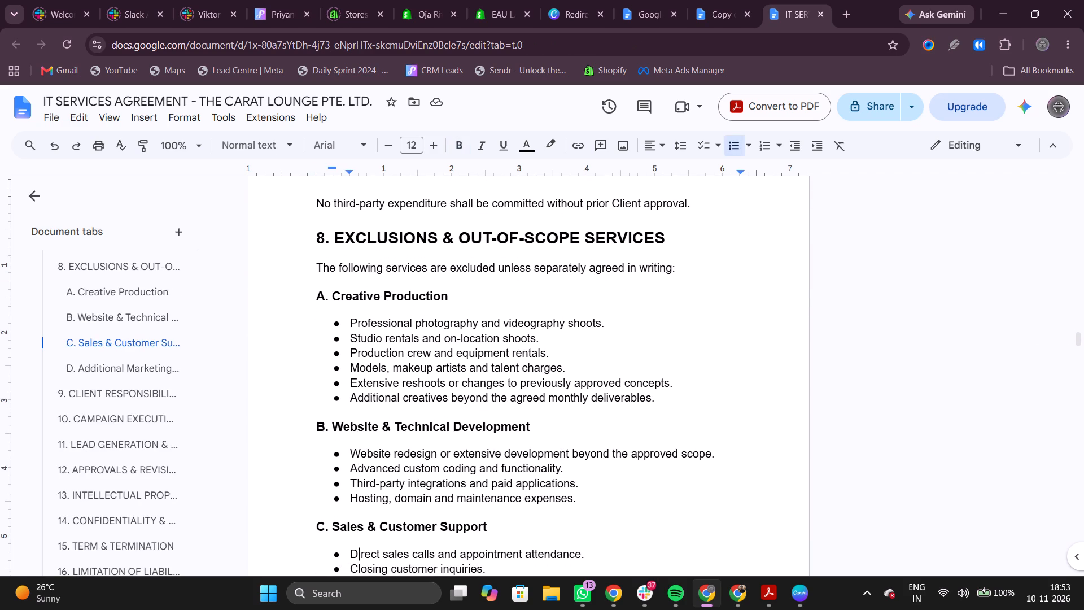
key("Down")
key("Down")
key("Down")
key("Down")
key("Down")
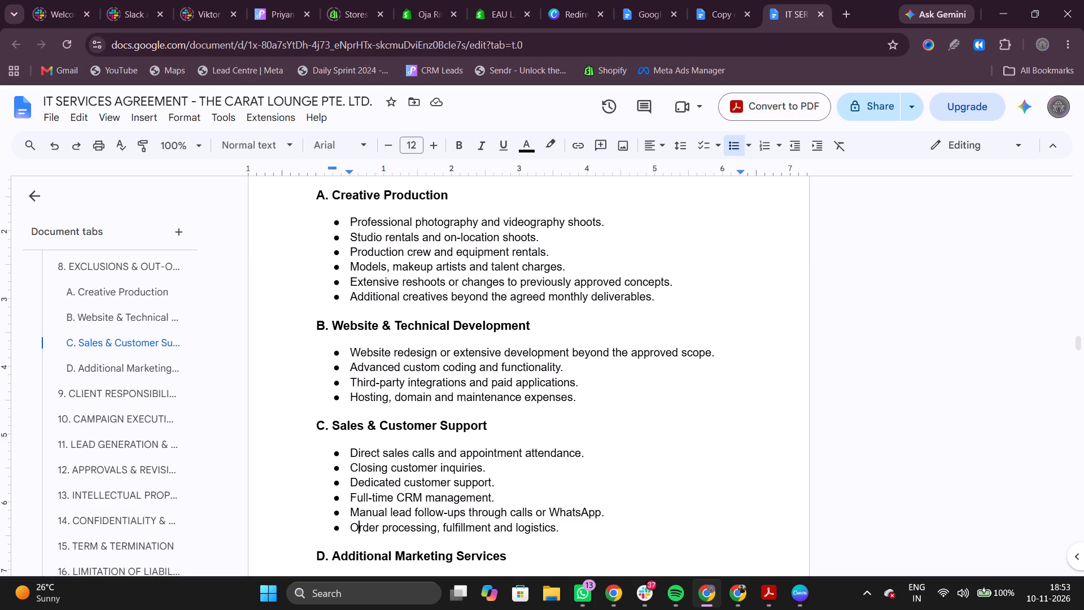
key("Down")
key("Down")
key("Down")
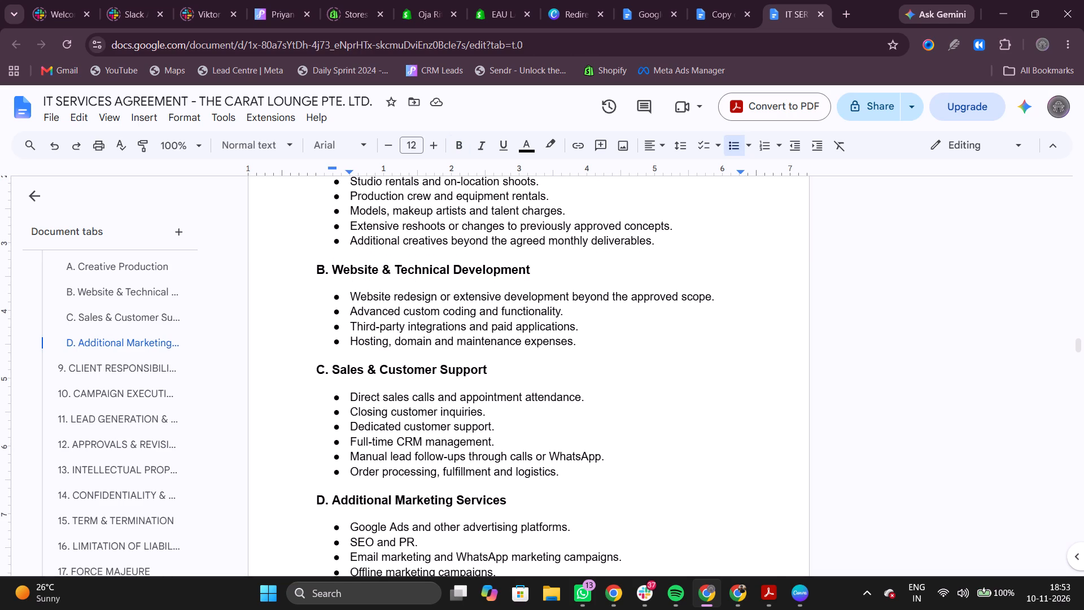
key("Down")
key("Down")
key("Down")
key("Down")
key("Down")
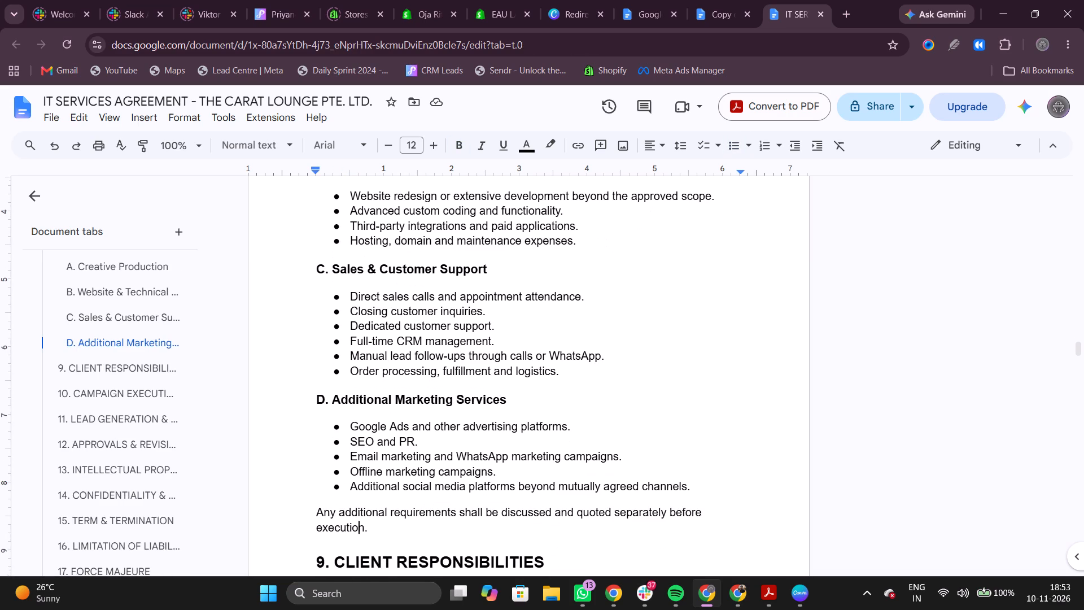
Review the numbered obligations in section 9 Client Responsibilities and the closing paragraph on delays.
key("Down")
key("Down")
key("Down")
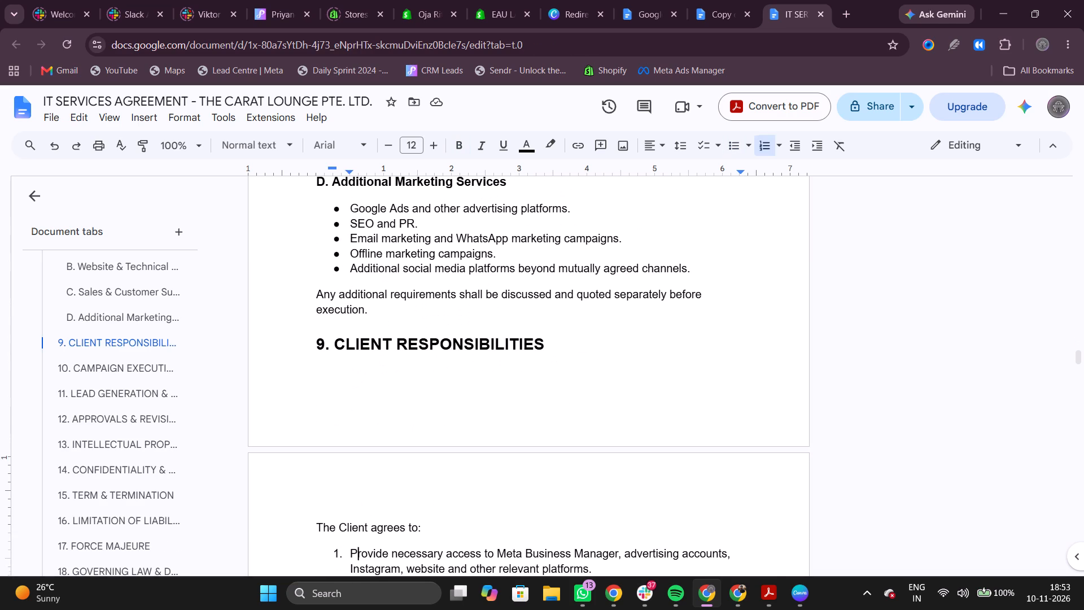
key("Down")
key("Down")
key("Down")
key("Down")
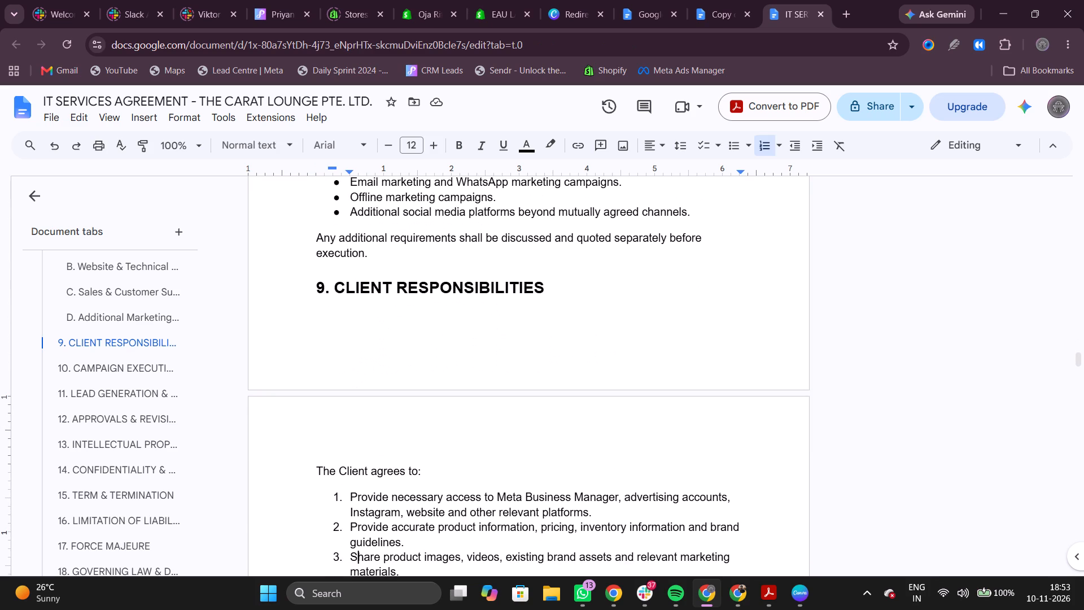
key("Down")
key("Down")
key("Down")
key("Down")
key("Down")
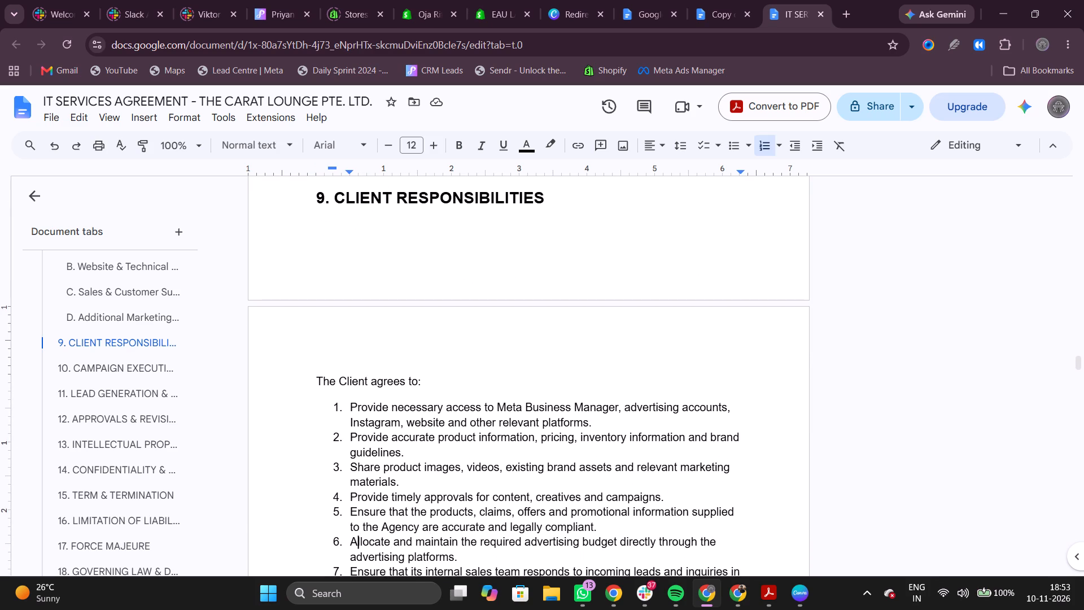
key("Down")
key("Down")
key("Down")
key("Down")
key("Down")
key("Down")
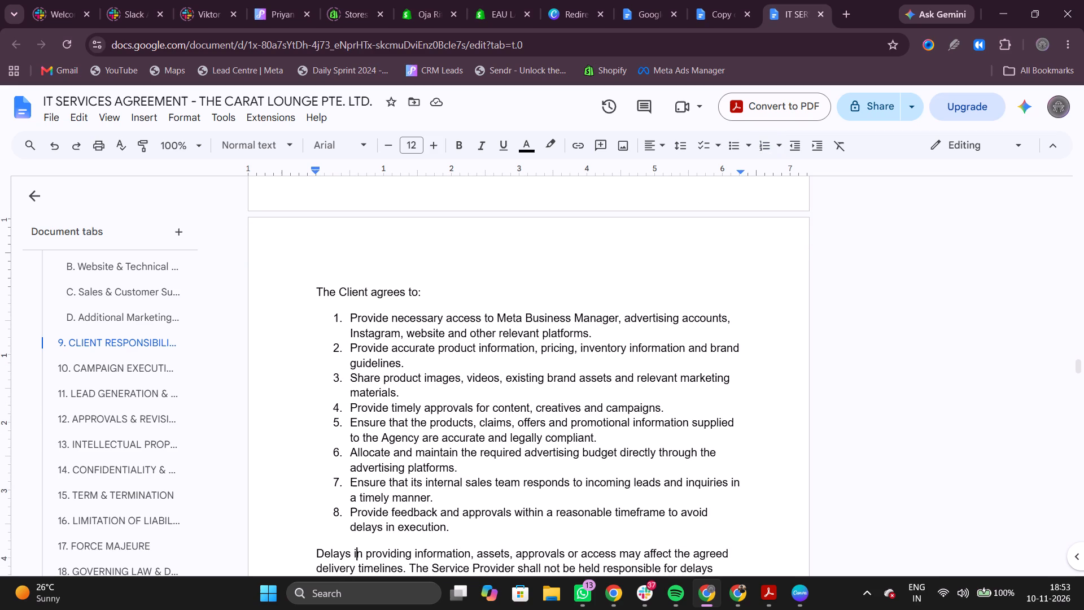
key("Down")
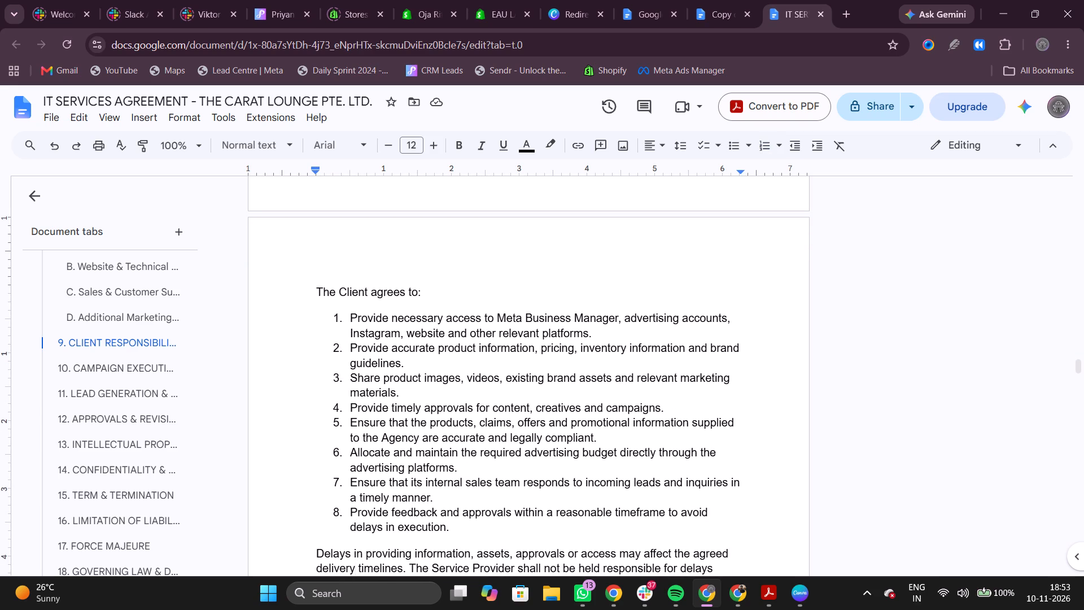
key("Down")
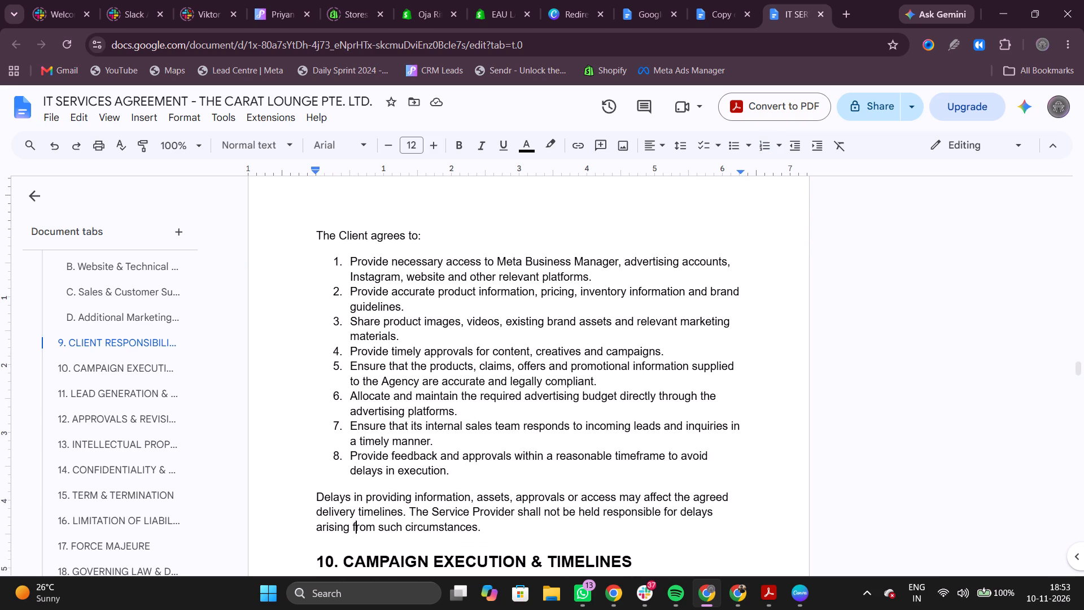
Review section 10 Campaign Execution & Timelines, including the activity schedule table and the paragraphs on parallel execution and estimated timelines.
key("Down")
key("Down")
key("Down")
key("Down")
key("Down")
key("Down")
key("Down")
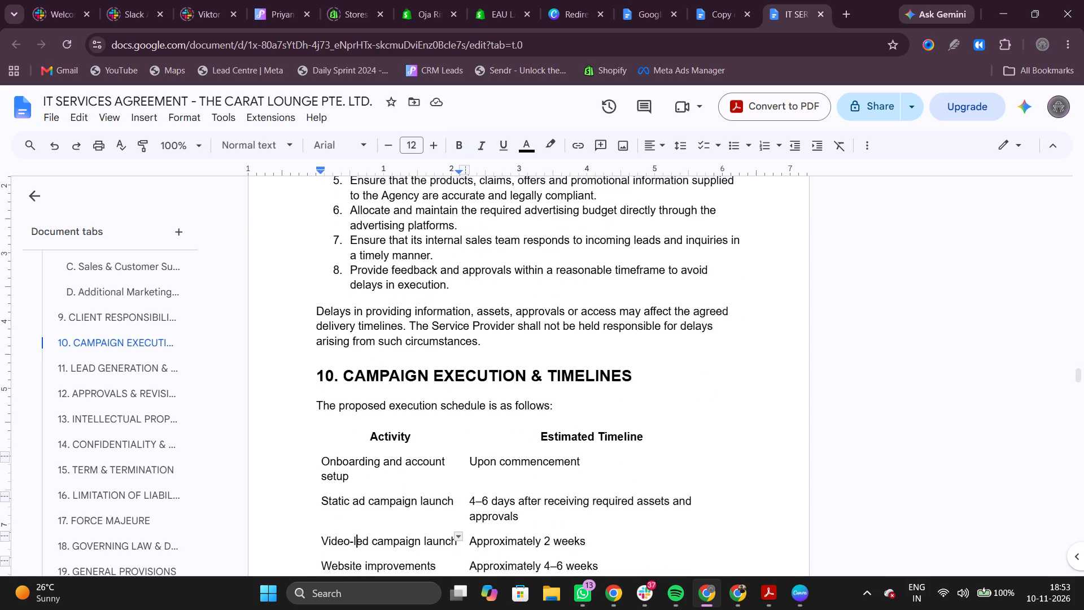
key("Down")
key("Down")
key("Down")
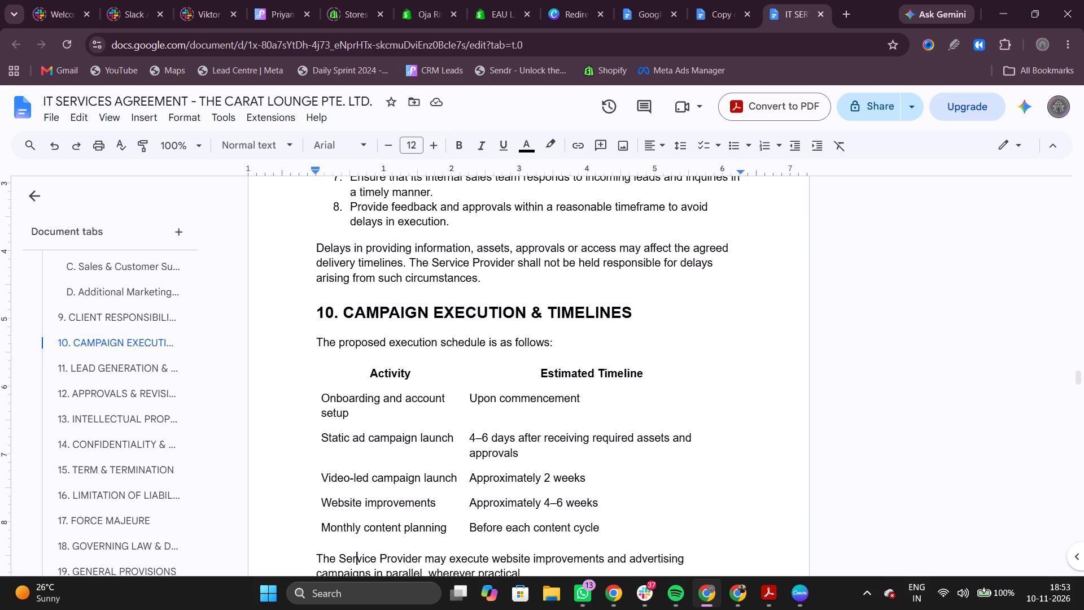
key("Down")
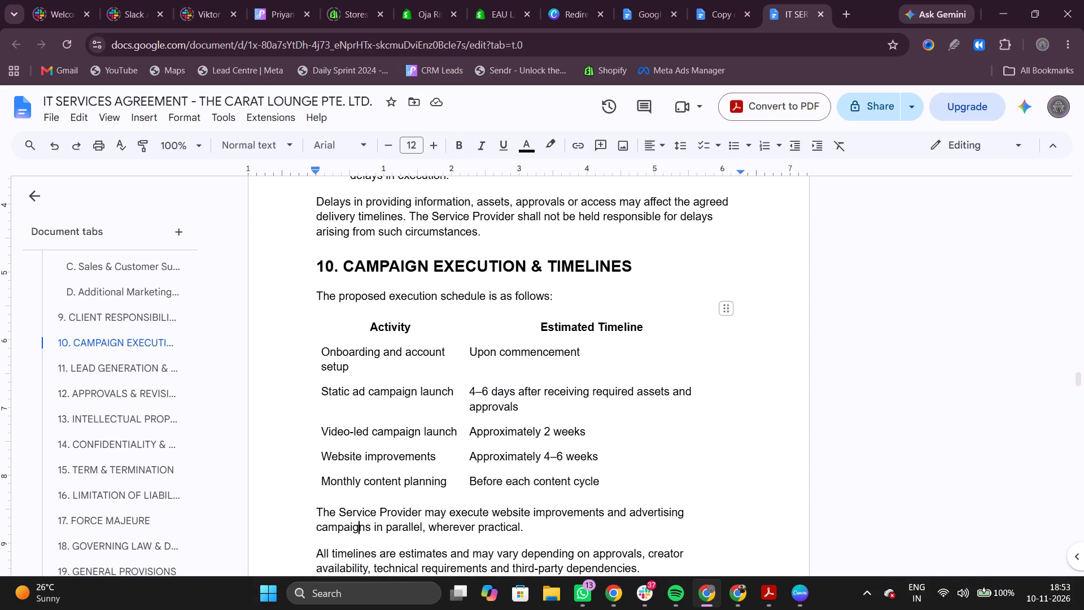
key("Down")
key("Down")
key("Down")
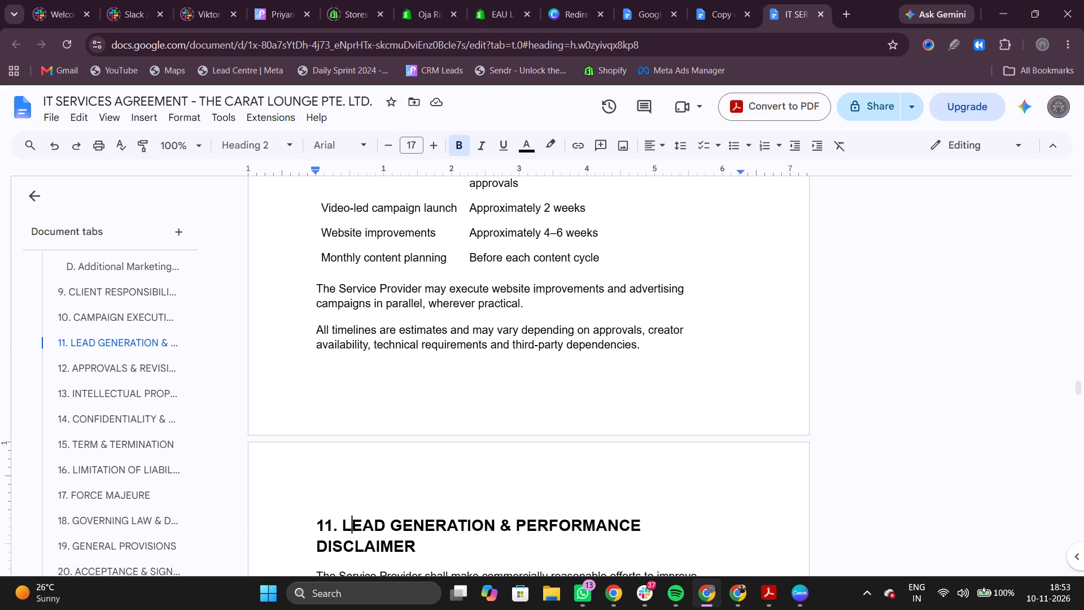
Recheck the section 10 schedule rows from the static ad campaign launch down to the closing note on estimated timelines.
key("Up")
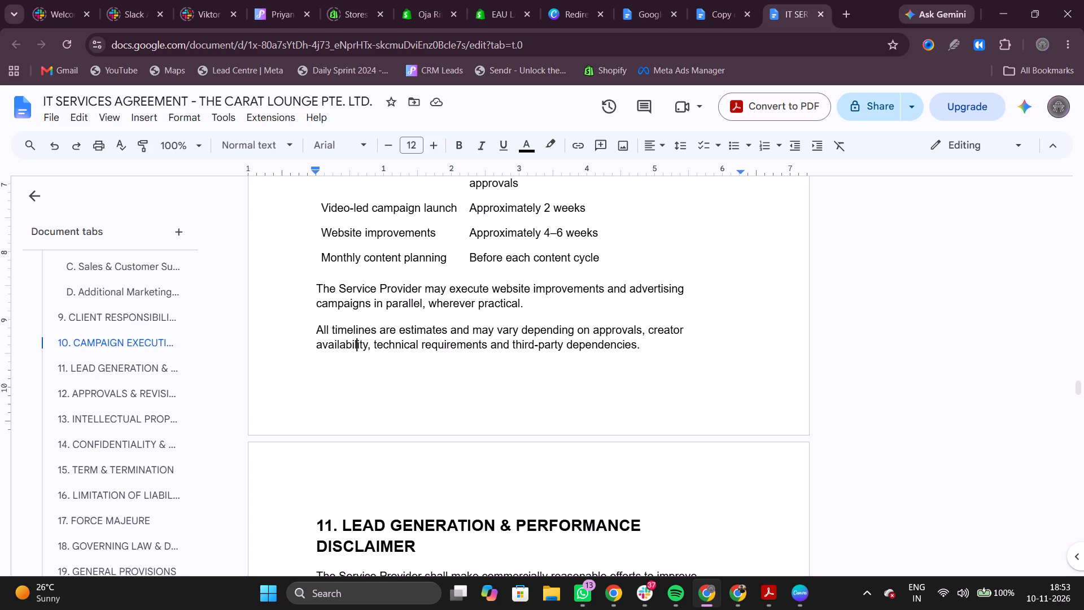
key("Up")
key("Up")
key("Up")
key("Up")
key("Up")
key("Up")
key("Up")
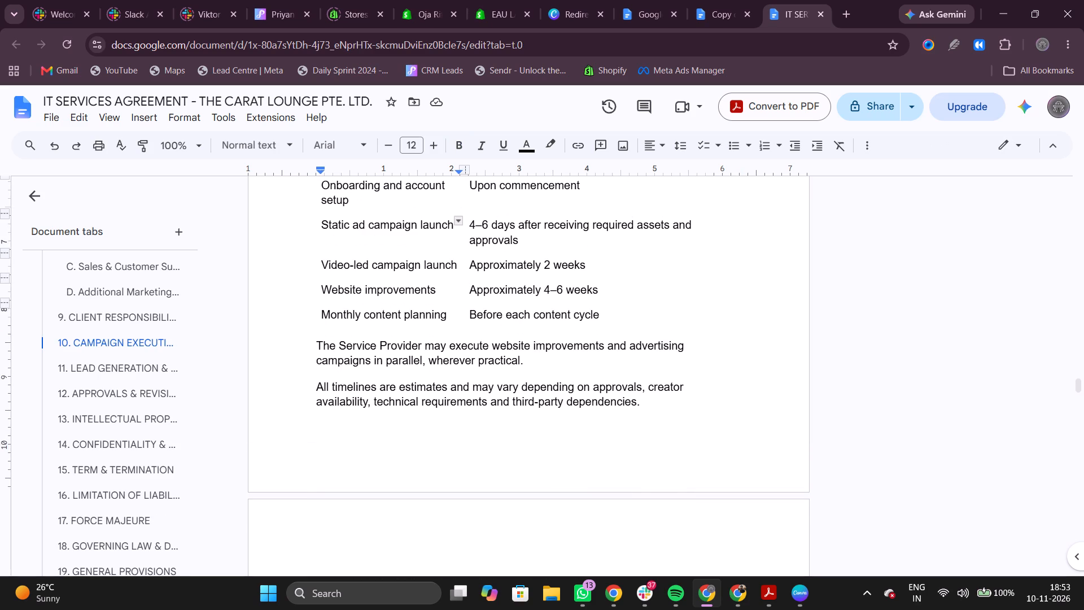
key("Down")
key("Down")
key("Down")
key("Down")
key("Down")
key("Down")
key("Down")
key("Down")
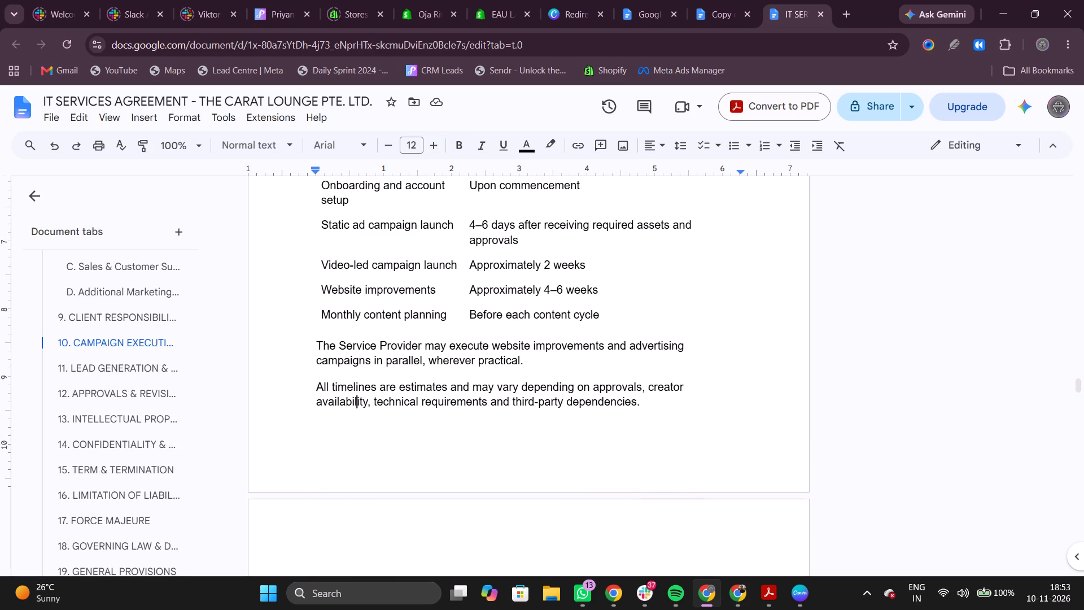
Review section 11 Lead Generation & Performance Disclaimer, including the bulleted limitations and the closing paragraph on performance insights.
key("Down")
key("Down")
key("Down")
key("Down")
key("Down")
key("Down")
key("Down")
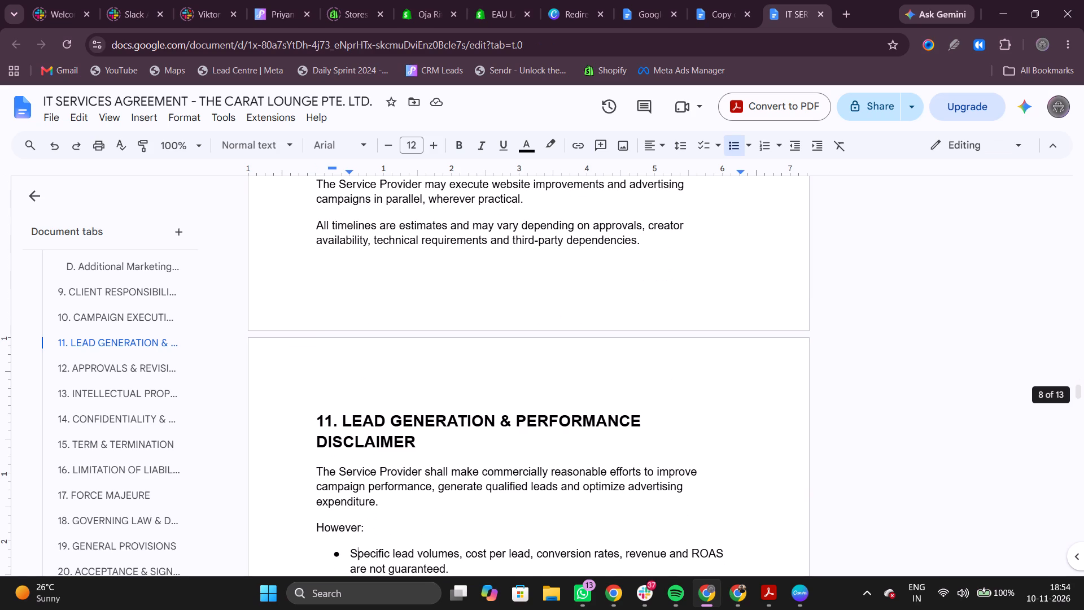
key("Down")
key("Down")
key("Down")
key("Down")
key("Down")
key("Down")
key("Down")
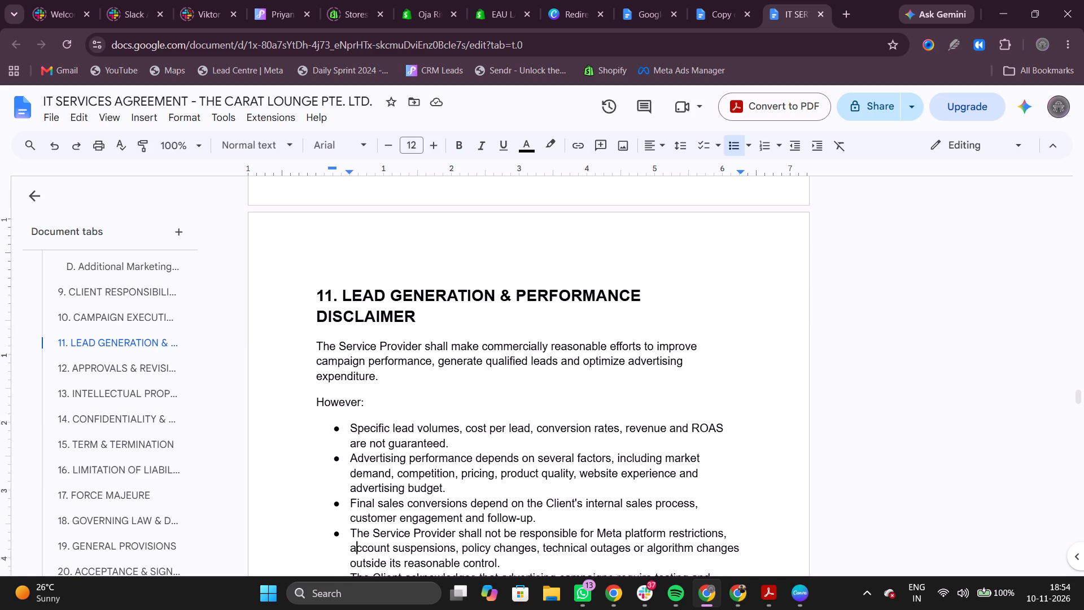
key("Down")
key("Down")
key("Down")
key("Down")
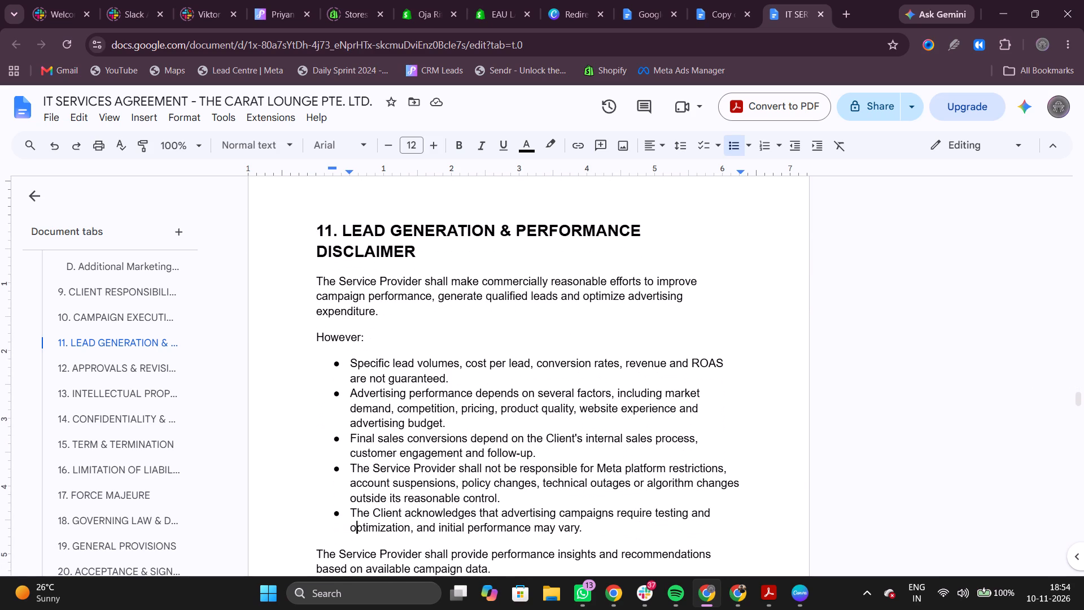
key("Down")
Review the bullets in section 12 Approvals & Revisions on client feedback, required approvals, additional work and delayed approvals.
key("Down")
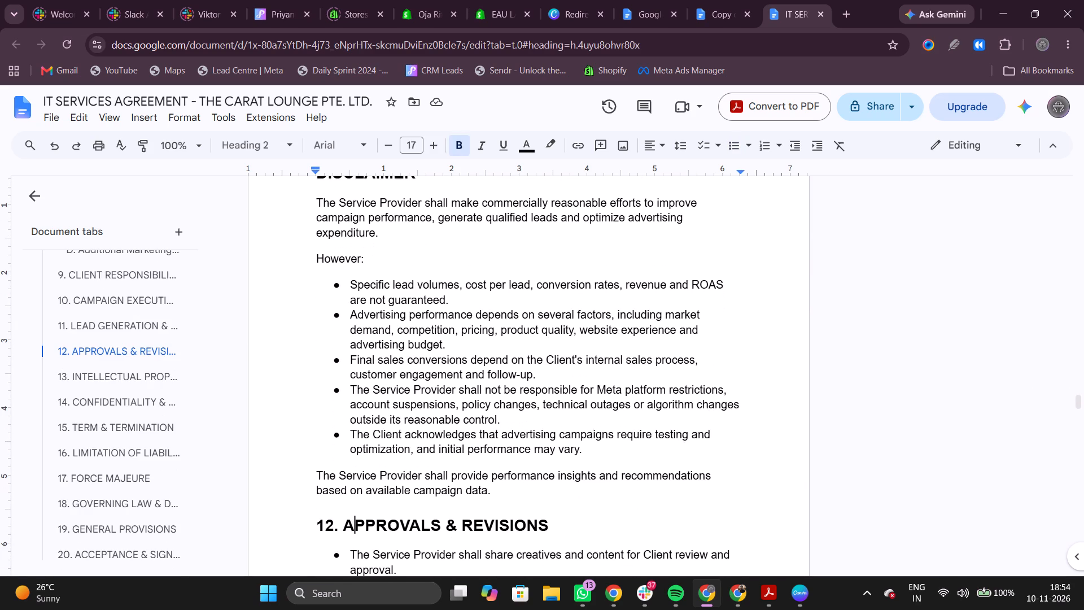
key("Down")
key("Down")
key("Down")
key("Down")
key("Down")
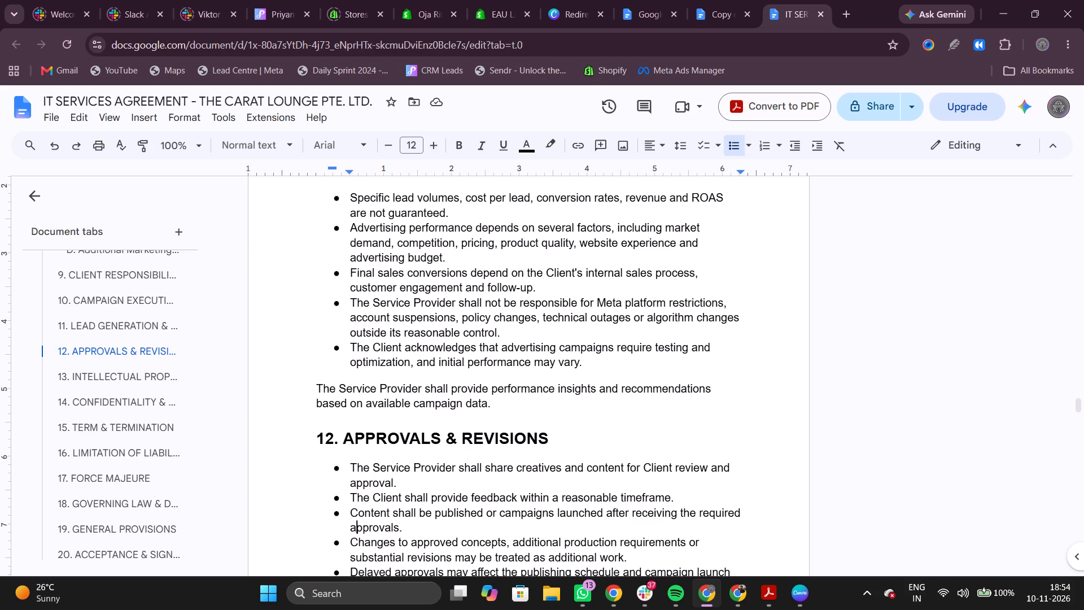
key("Down")
key("Down")
key("Down")
key("Down")
Review section 13 Intellectual Property Rights, covering ownership of paid deliverables, pre-existing tools, third-party assets and unpaid work.
key("Down")
key("Down")
key("Down")
key("Down")
key("Down")
key("Down")
key("Down")
key("Down")
key("Down")
key("Down")
key("Down")
key("Down")
key("Down")
Review section 14 Confidentiality & Data Protection, including the Service Provider's duties, data protection laws and the client's data rights.
key("Down")
key("Down")
key("Down")
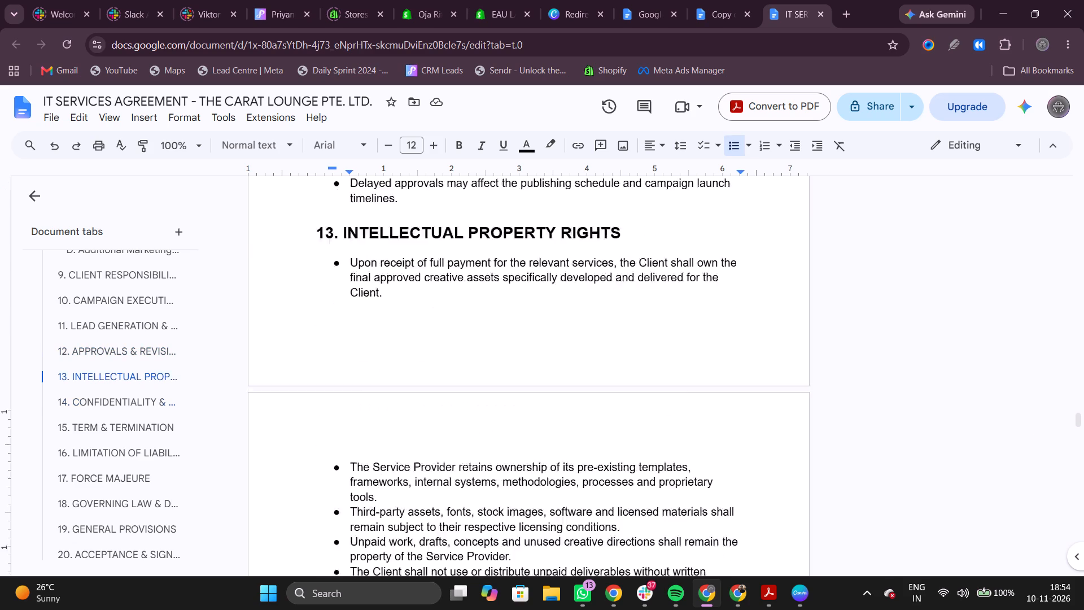
key("Down")
key("Down")
key("Down")
key("Down")
key("Down")
key("Down")
key("Down")
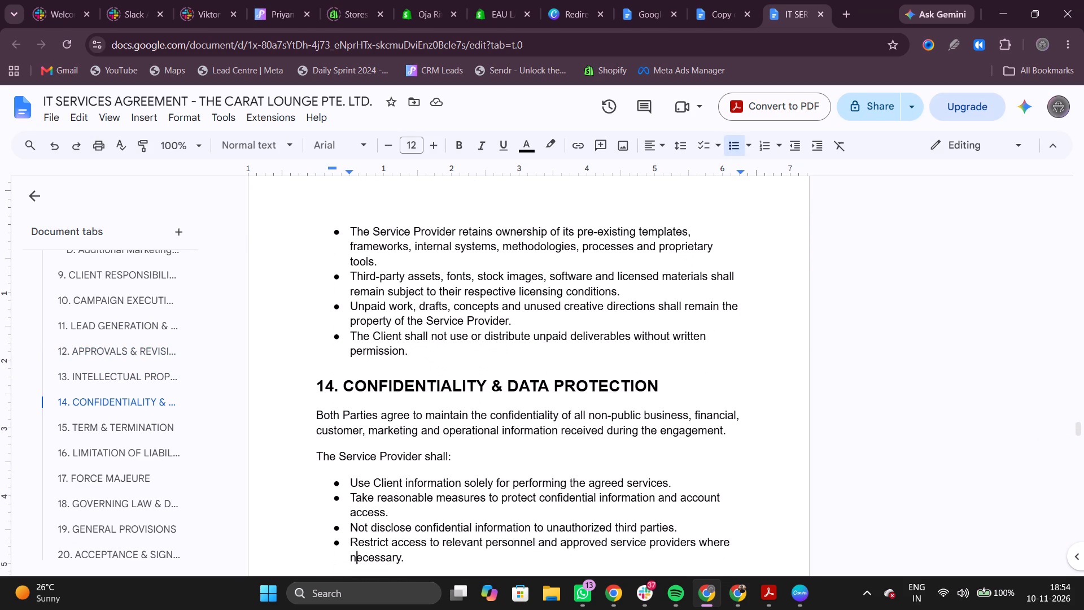
key("Down")
key("Down")
key("Down")
key("Down")
key("Down")
key("Down")
Review section 15 Term & Termination, including the notice period, the numbered termination consequences and the fee refund terms.
key("Down")
key("Down")
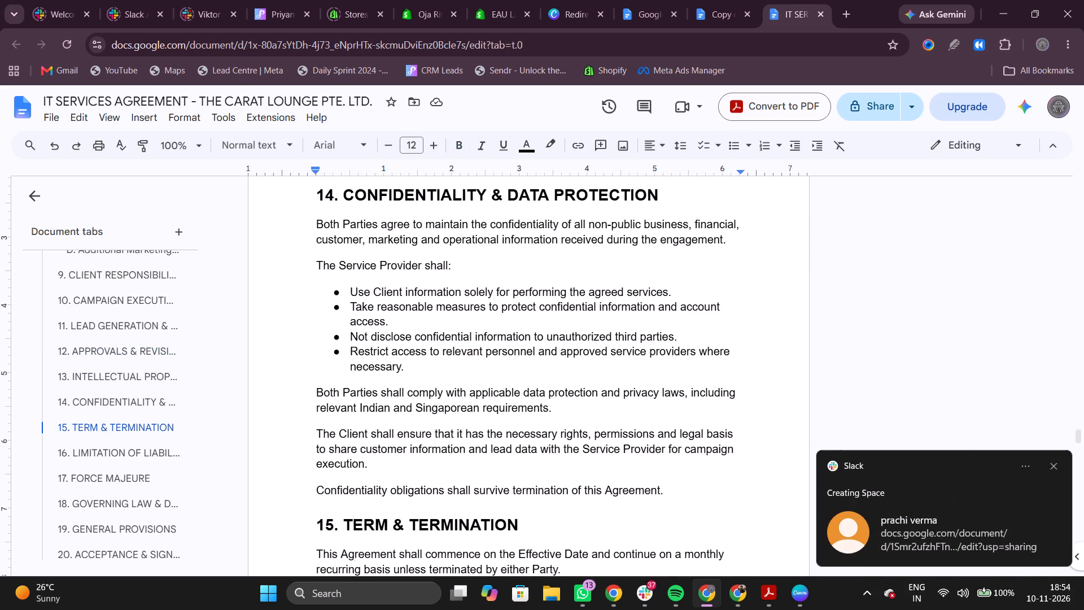
key("Down")
key("Down")
key("Down")
key("Down")
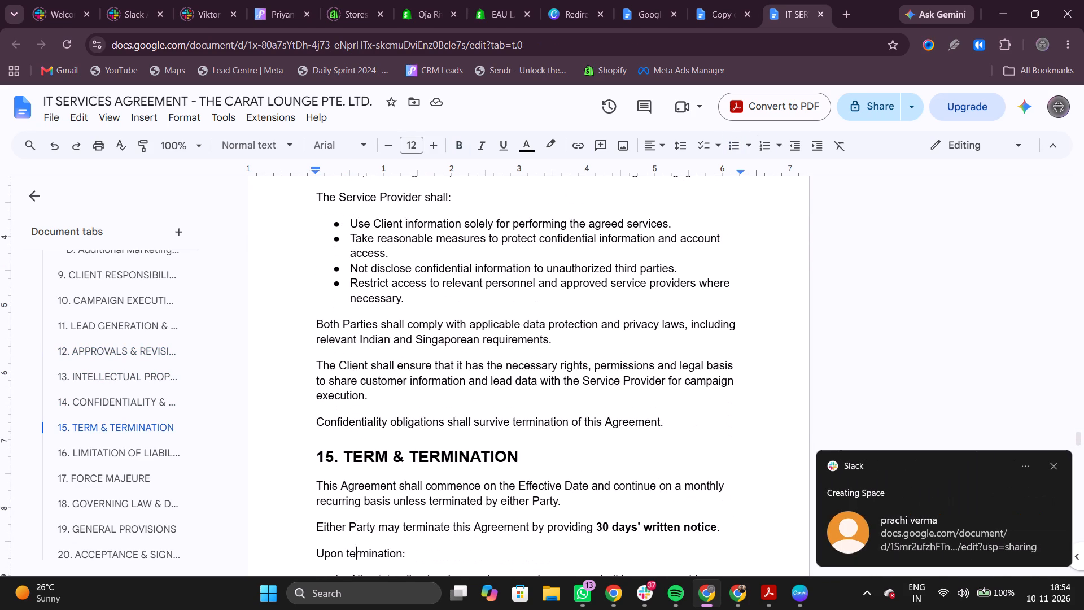
key("Down")
key("Down")
key("Down")
key("Down")
key("Down")
key("Down")
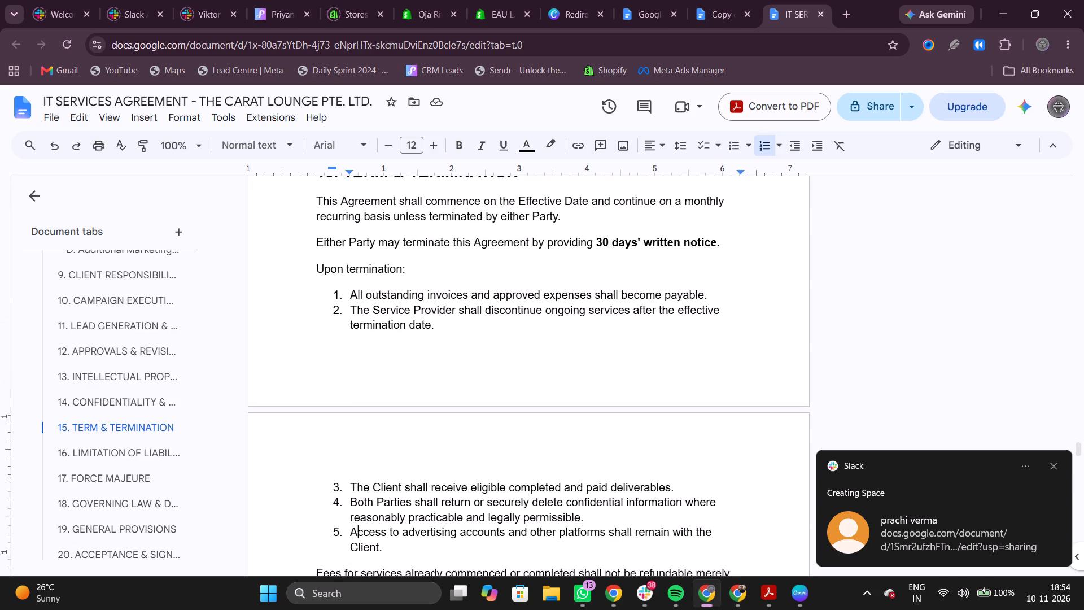
key("Down")
key("Down")
key("Down")
key("Down")
key("Down")
Review section 16 Limitation of Liability, including the list of excluded losses and the cap on aggregate liability.
key("Down")
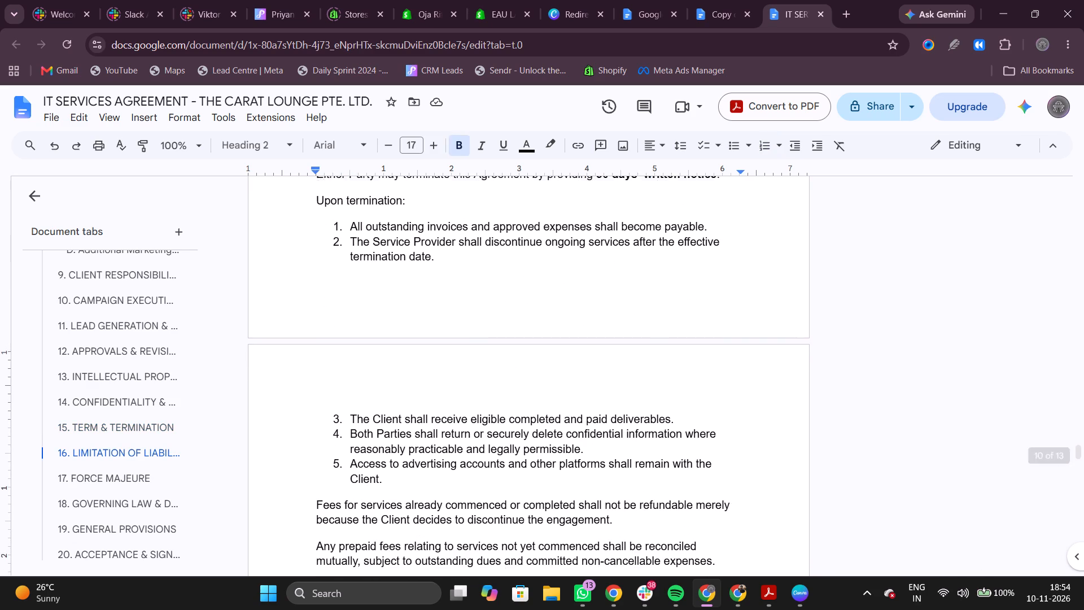
key("Down")
key("Down")
key("Down")
key("Down")
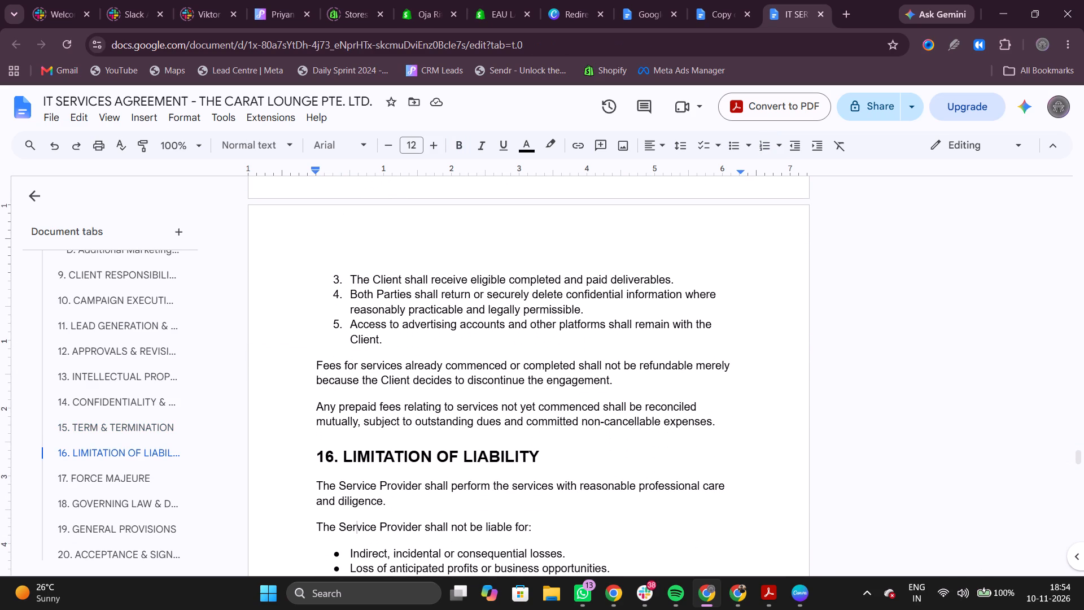
key("Down")
key("Down")
key("Down")
key("Down")
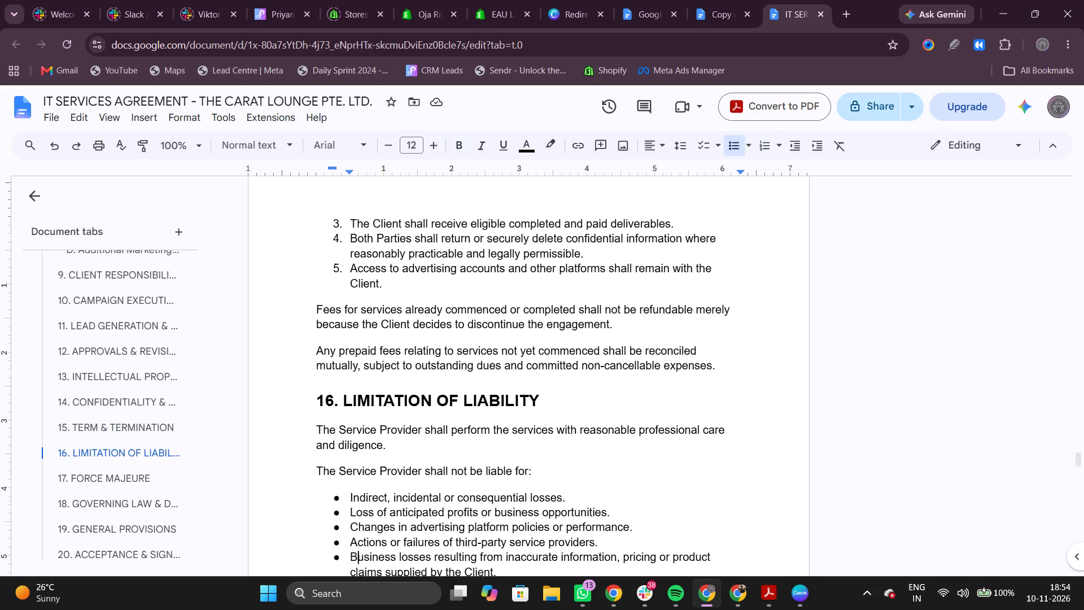
key("Down")
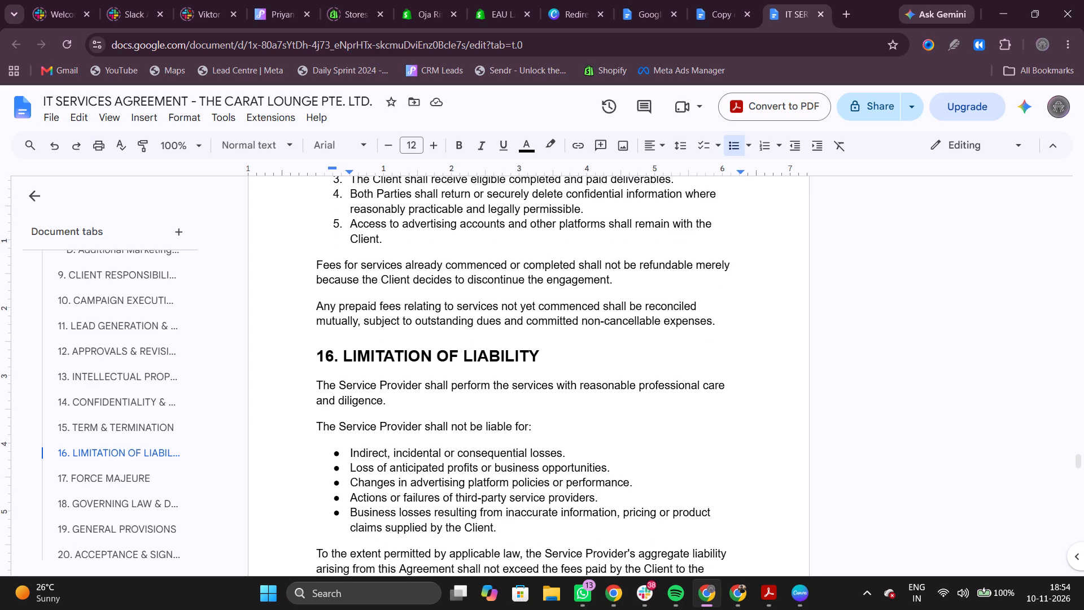
key("Down")
key("Down")
key("Down")
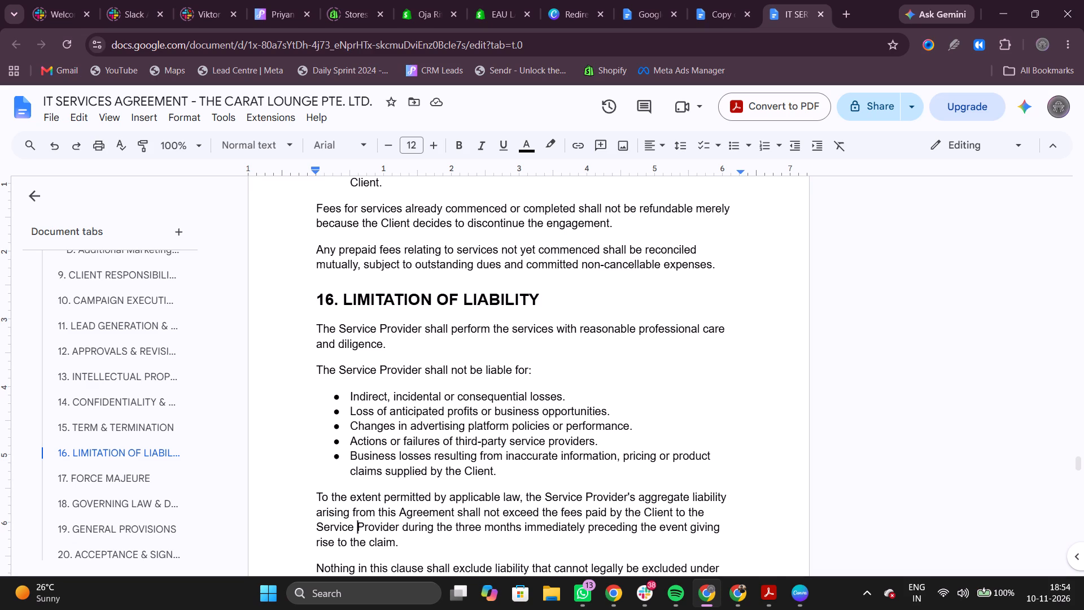
key("Down")
key("Down")
key("Down")
Review section 17 Force Majeure, covering the circumstances beyond reasonable control and the duty to inform the other Party.
key("Down")
key("Down")
key("Down")
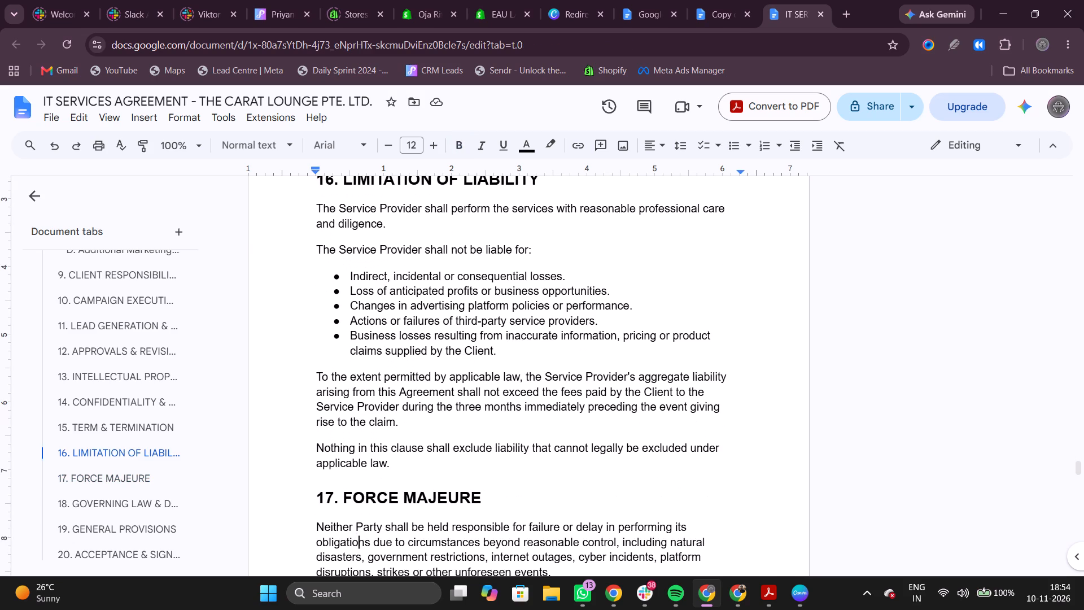
key("Down")
key("Down")
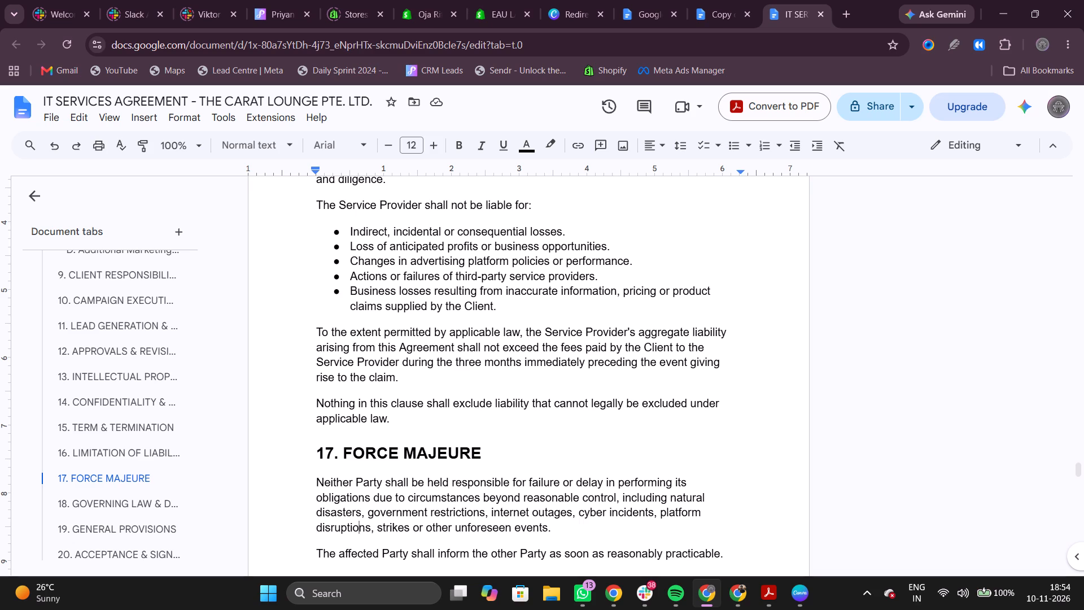
key("Down")
Review section 18 Governing Law & Dispute Resolution, including the negotiation, arbitration and court jurisdiction terms.
key("Down")
key("Down")
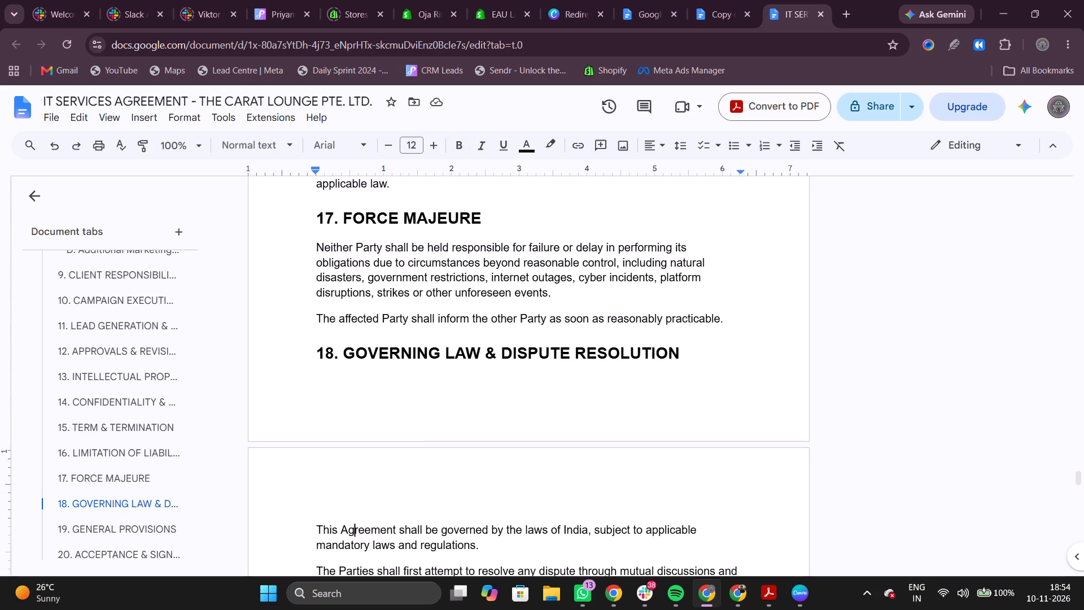
key("Down")
key("Down")
key("Down")
key("Down")
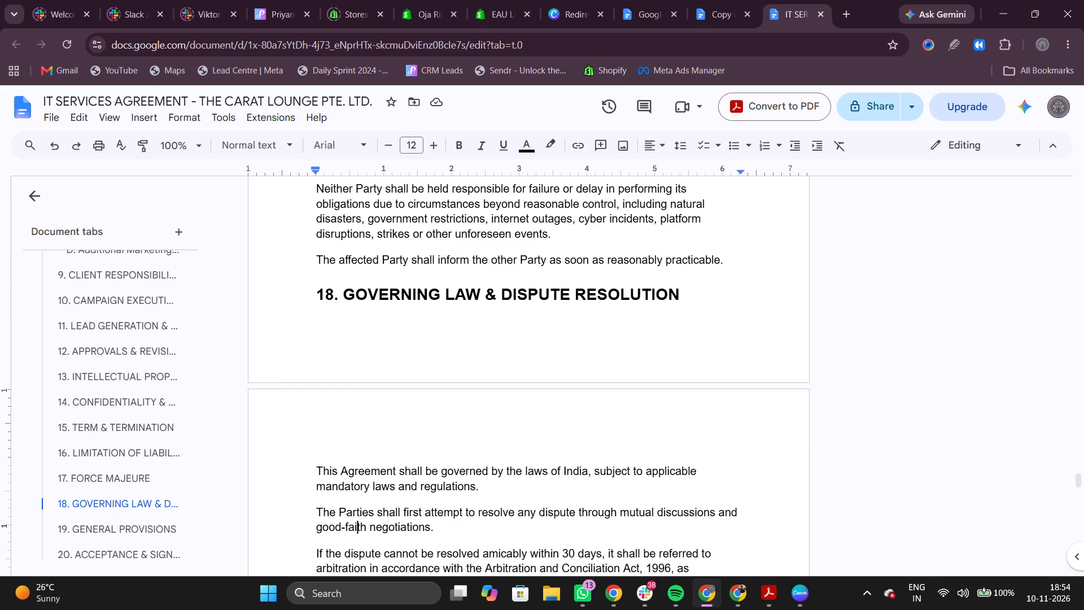
key("Down")
key("Down")
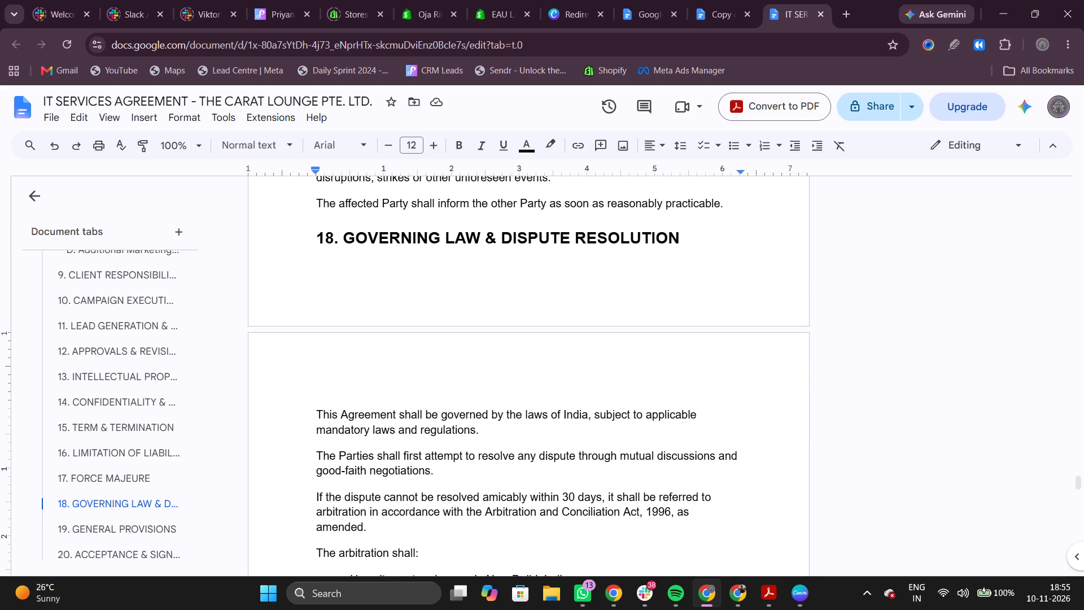
key("Down")
key("Down")
key("Down")
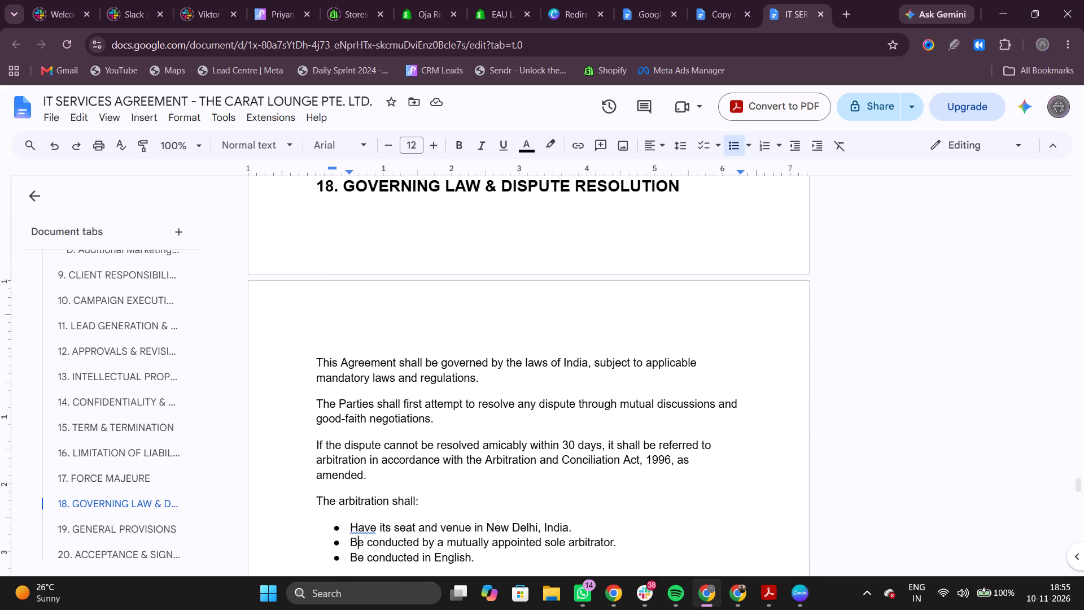
key("Down")
key("Down")
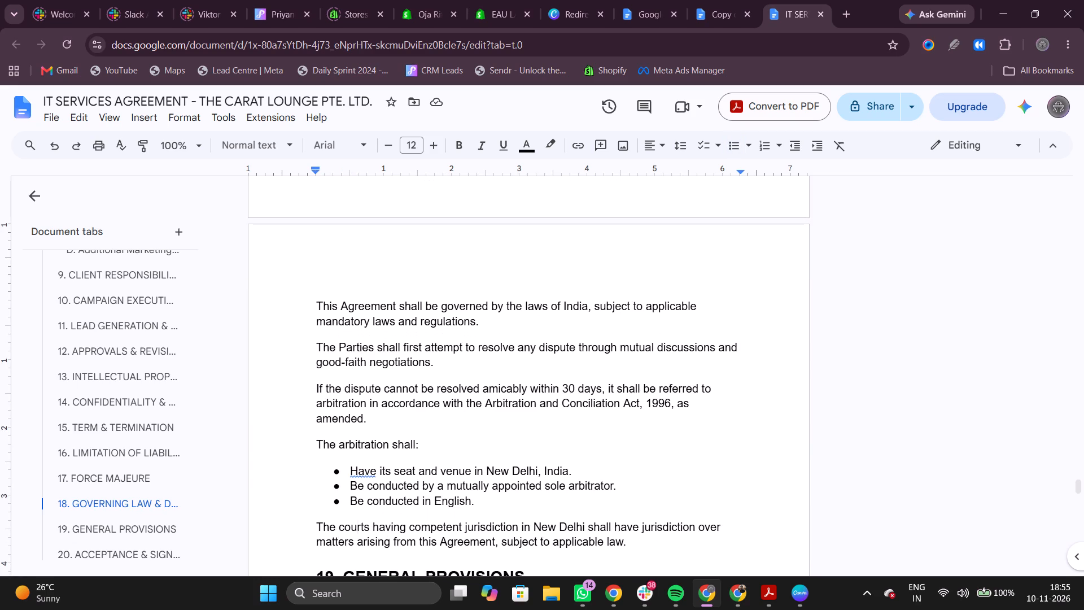
key("Down")
Review the six numbered clauses in section 19 General Provisions, from the understanding between the Parties to formal notices.
key("Down")
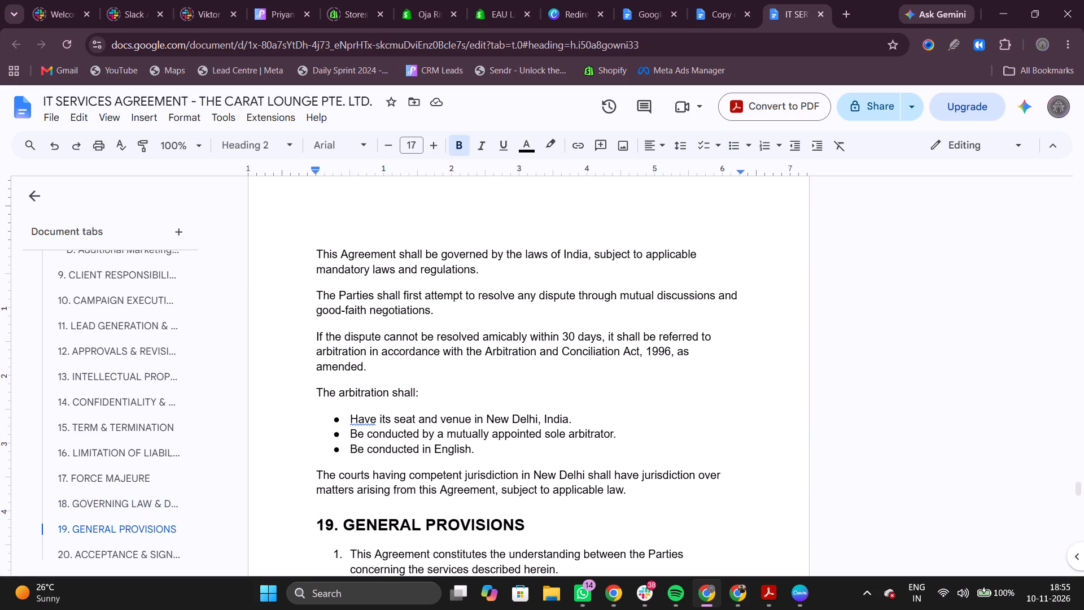
key("Down")
key("Down")
key("Down")
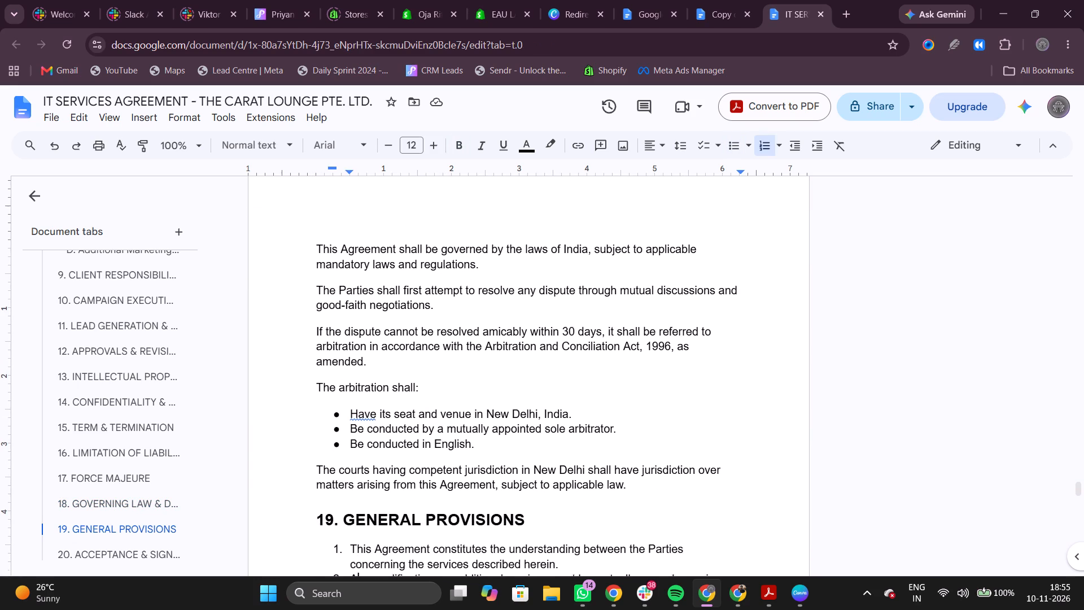
key("Down")
key("Down")
key("Down")
key("Down")
key("Down")
key("Down")
key("Down")
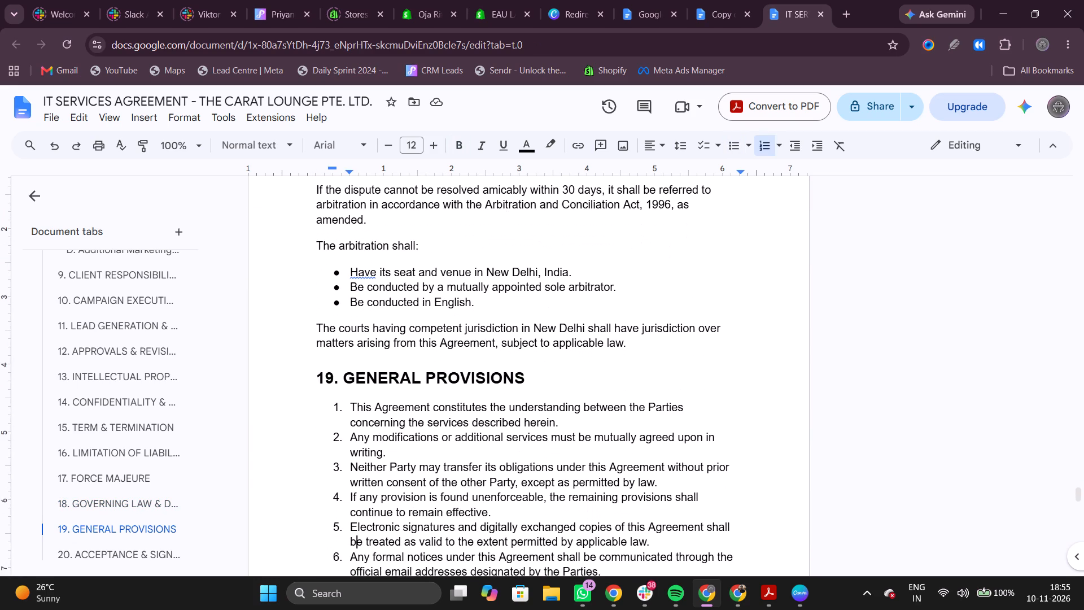
key("Down")
key("Down")
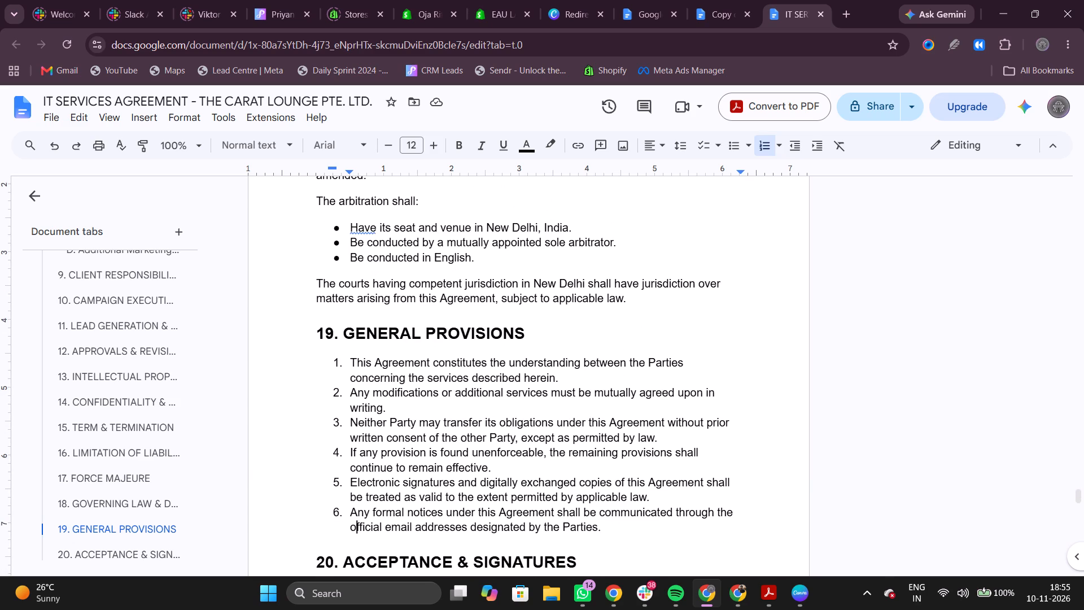
Review section 20 Acceptance & Signatures, from the acknowledgement paragraph through the service provider's signature and date lines.
key("Down")
key("Down")
key("Down")
key("Down")
key("Down")
key("Down")
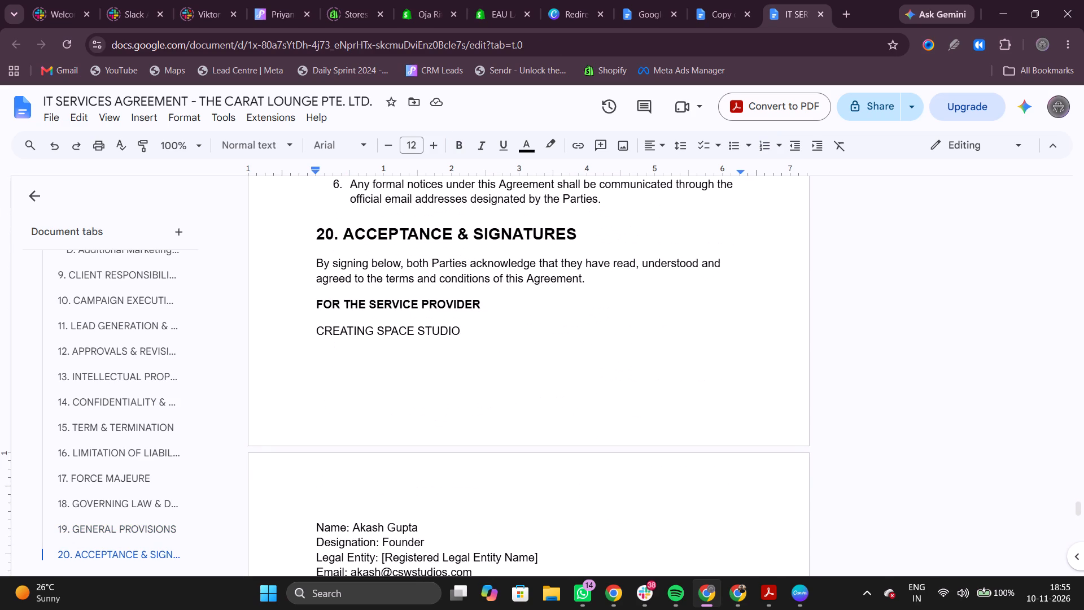
key("Down")
key("Down")
key("Down")
key("Down")
key("Down")
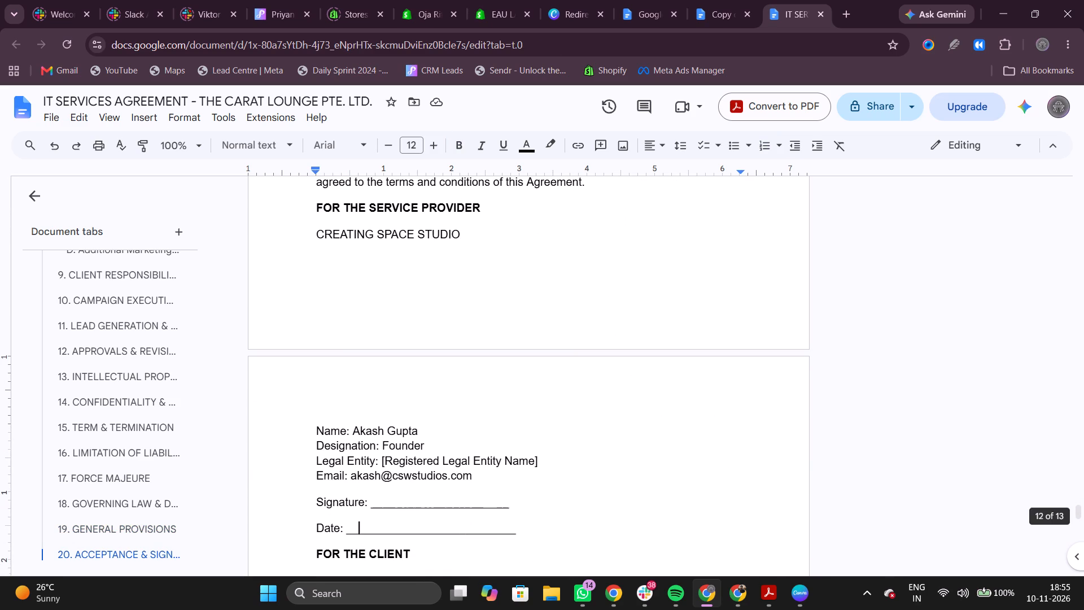
Move the text cursor to the Legal Entity placeholder in the service provider's signature block.
key("Up")
key("Up")
key("Up")
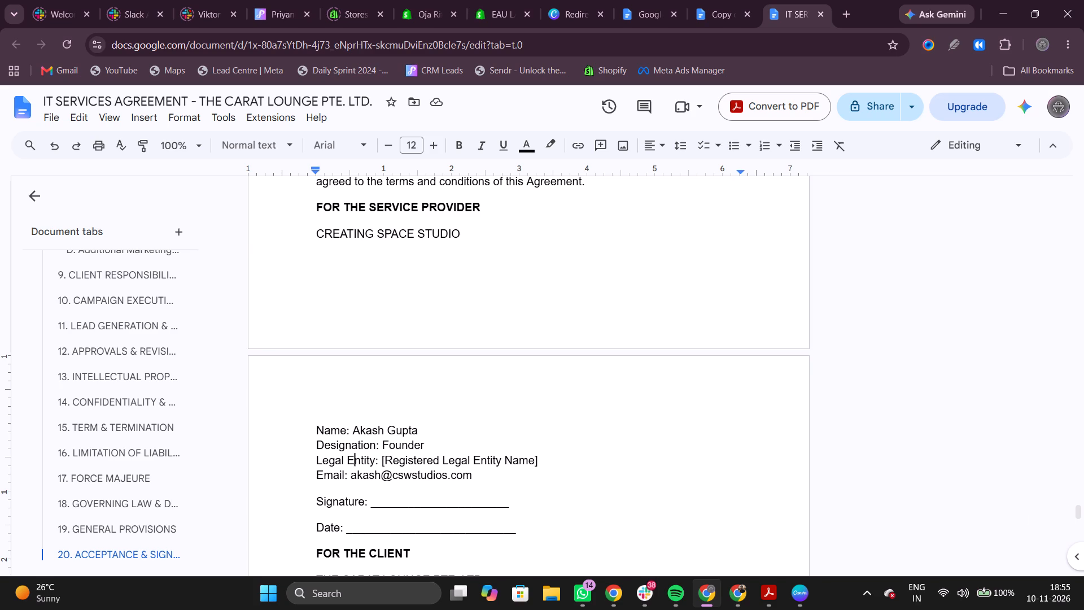
key("Right")
key("Right")
key("Right")
key("Right")
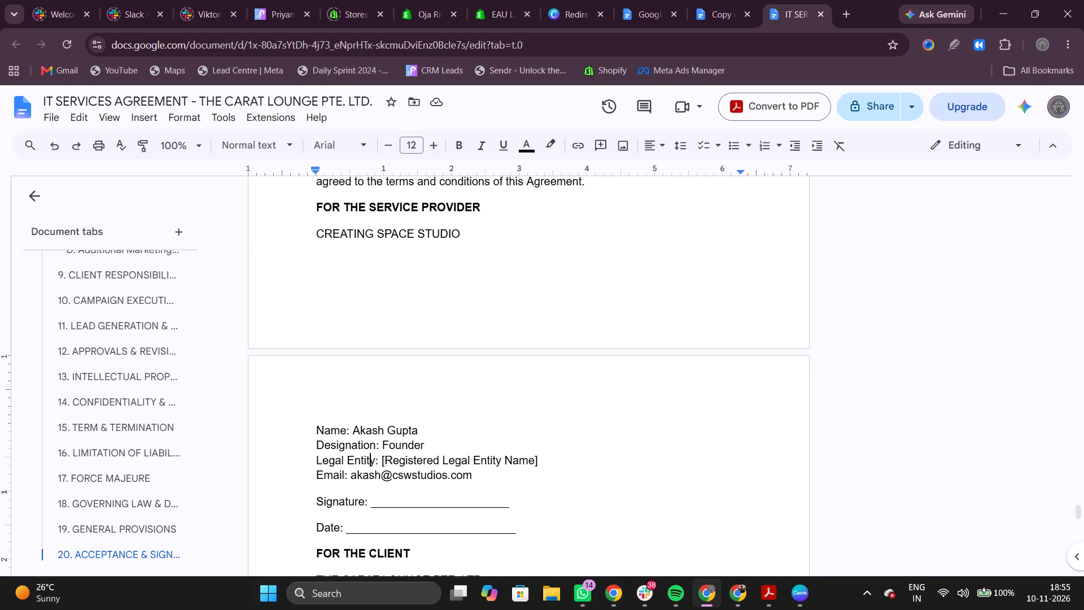
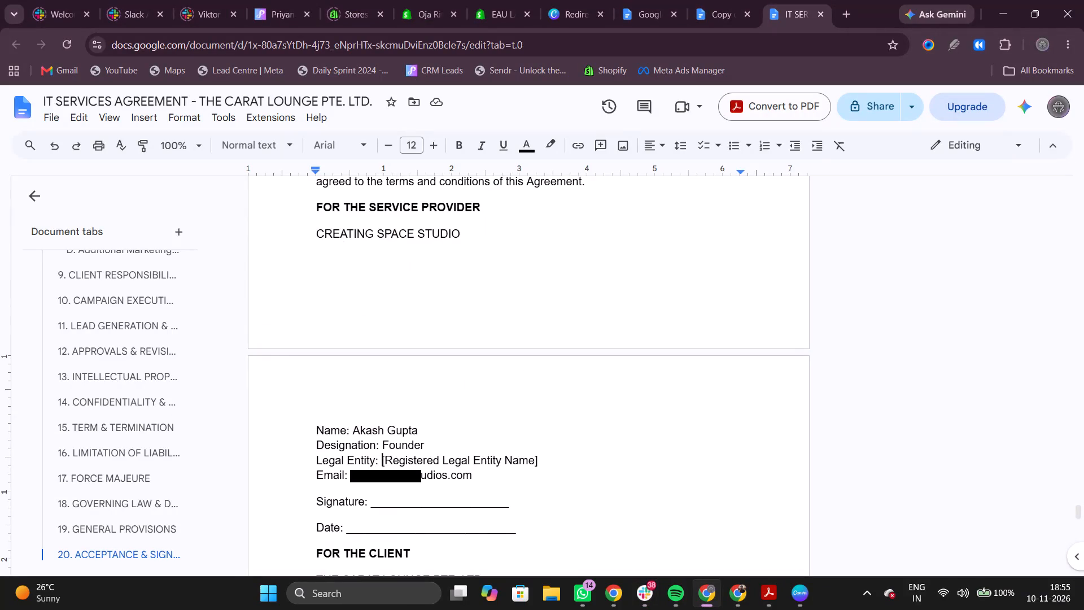
Replace the Legal Entity placeholder in the service provider's signature block with CREATINGSPACE. WORLD.
key("shift+Down")
key("shift+Up")
key("shift+Right")
key("shift+Right")
key("shift+Right")
key("shift+Right")
key("shift+Right")
key("shift+Right")
key("shift+Right")
key("shift+Right")
key("shift+Right")
key("shift+Right")
key("shift+Right")
key("shift+Right")
key("shift+Right")
key("shift+Right")
key("shift+Right")
key("shift+Right")
key("shift+Right")
key("shift+Right")
key("shift+Right")
key("shift+Right")
key("shift+Right")
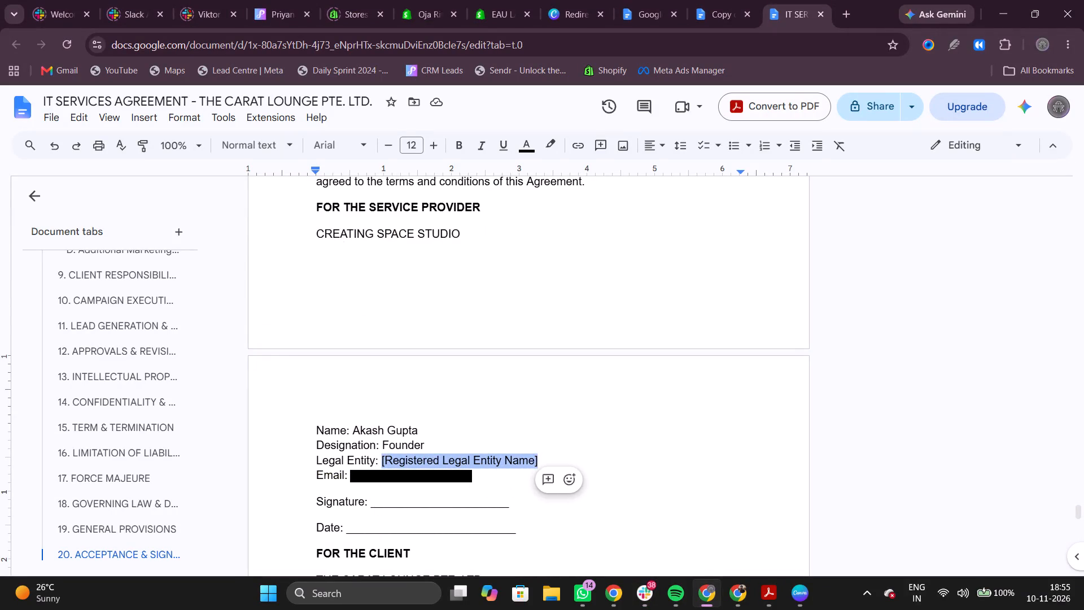
key("ctrl+v")
key("BackSpace")
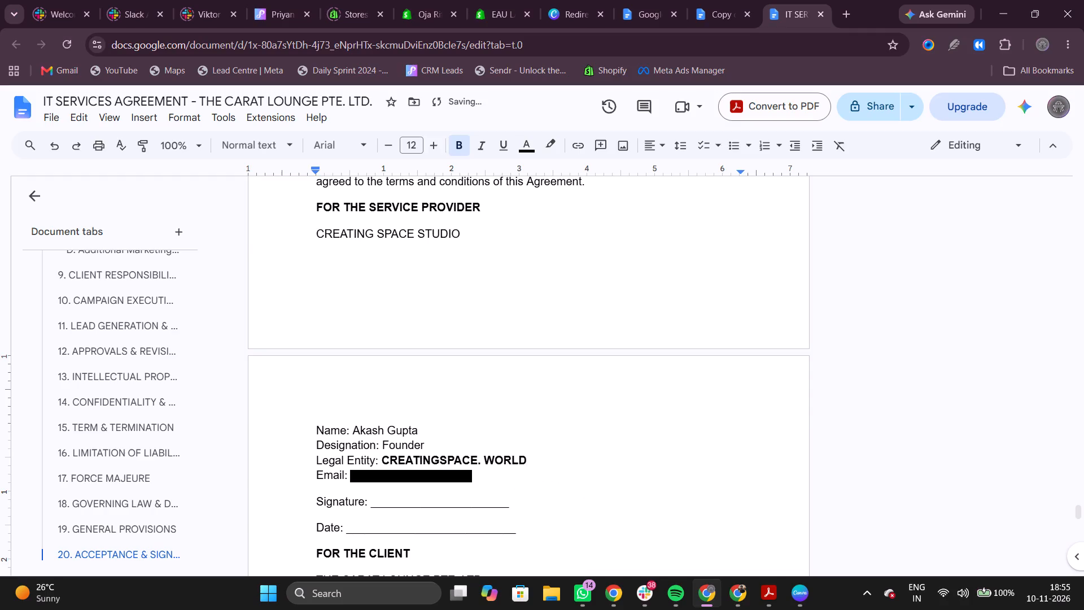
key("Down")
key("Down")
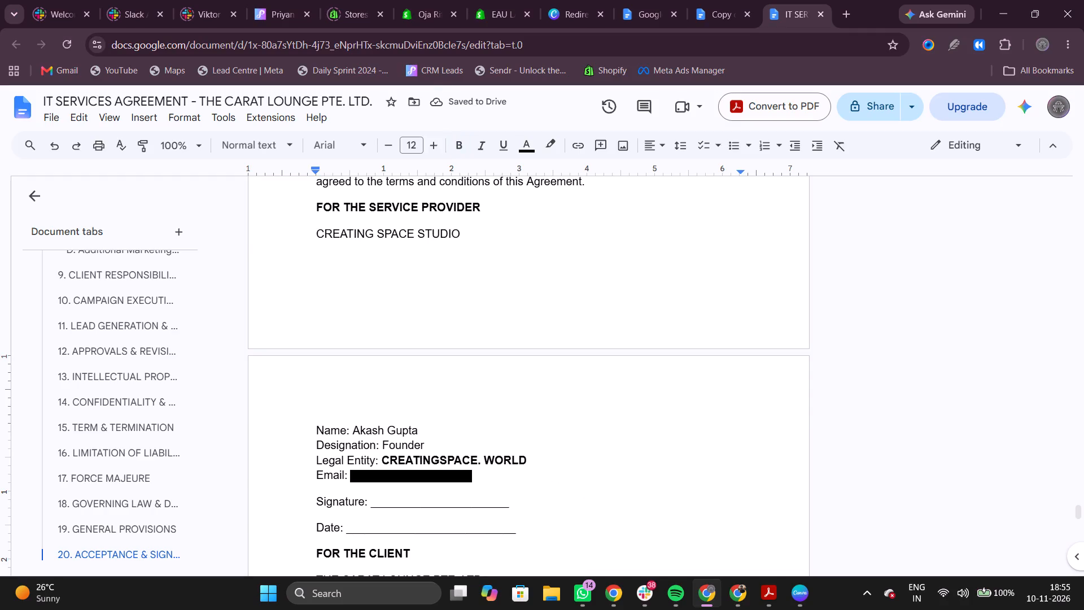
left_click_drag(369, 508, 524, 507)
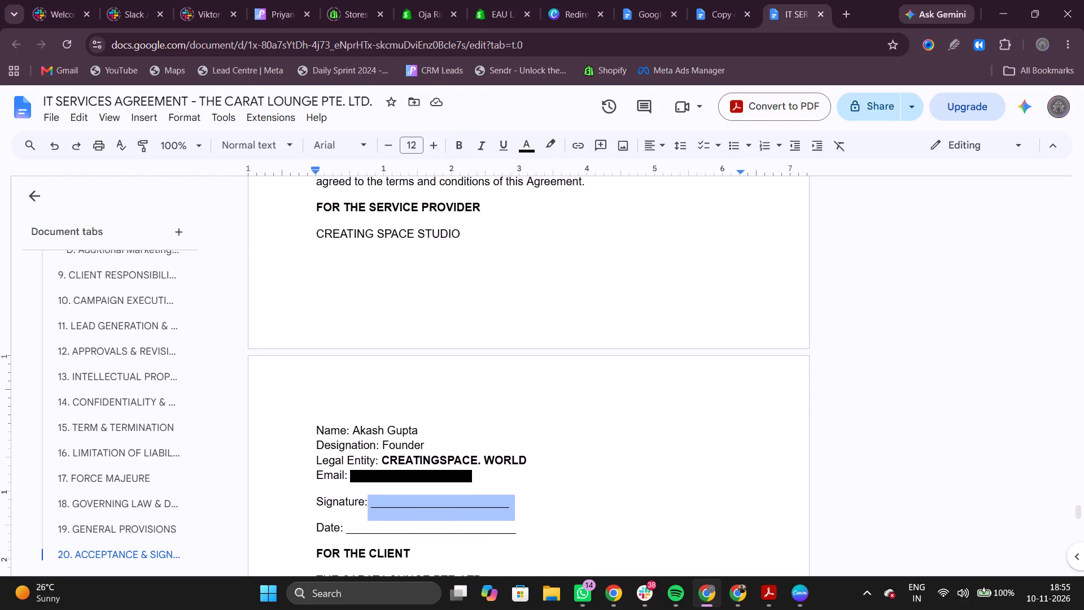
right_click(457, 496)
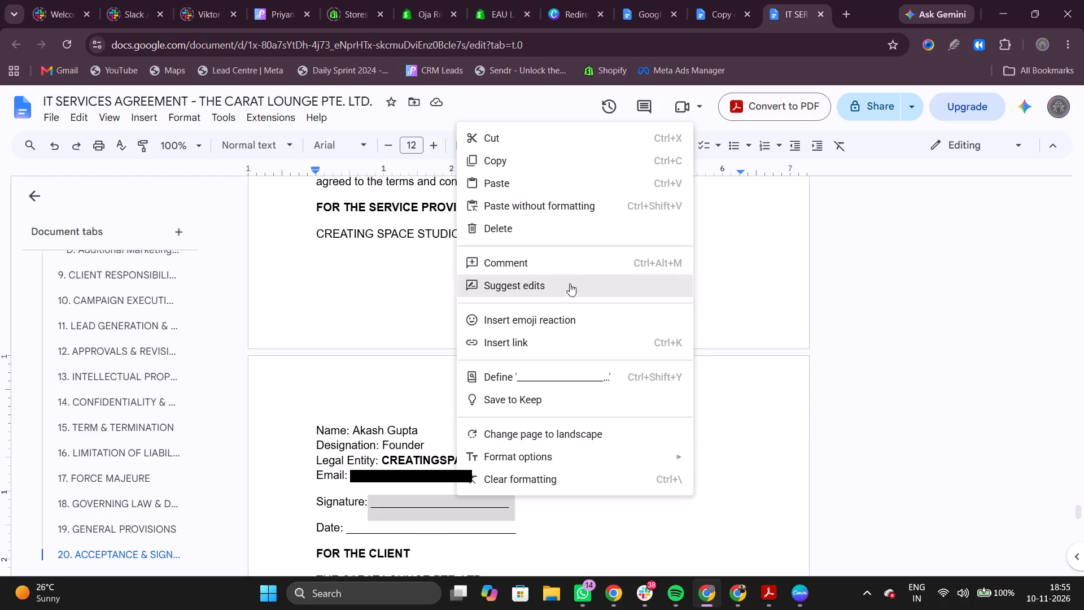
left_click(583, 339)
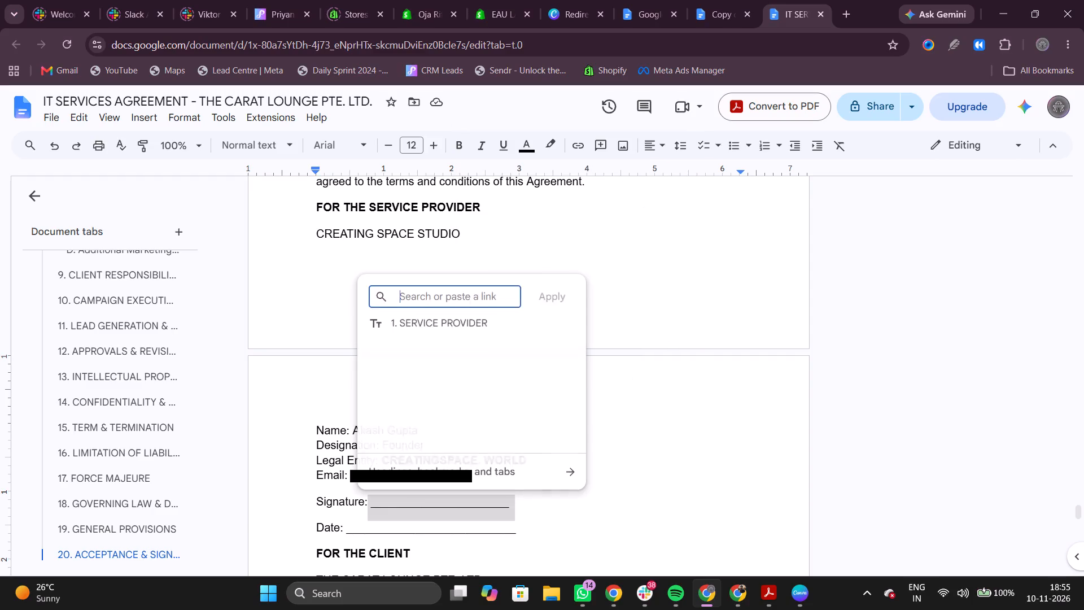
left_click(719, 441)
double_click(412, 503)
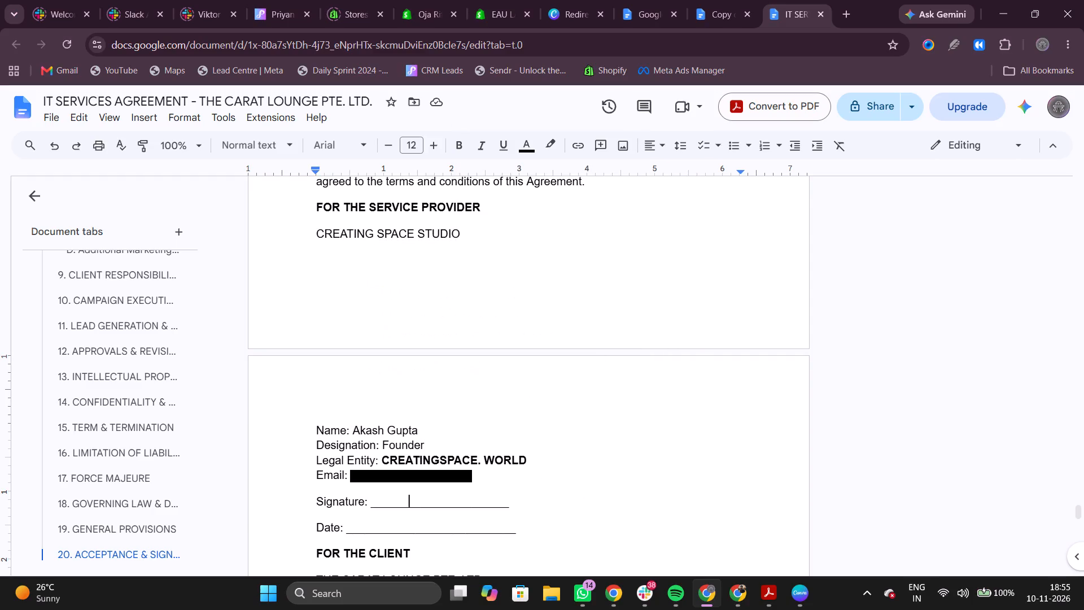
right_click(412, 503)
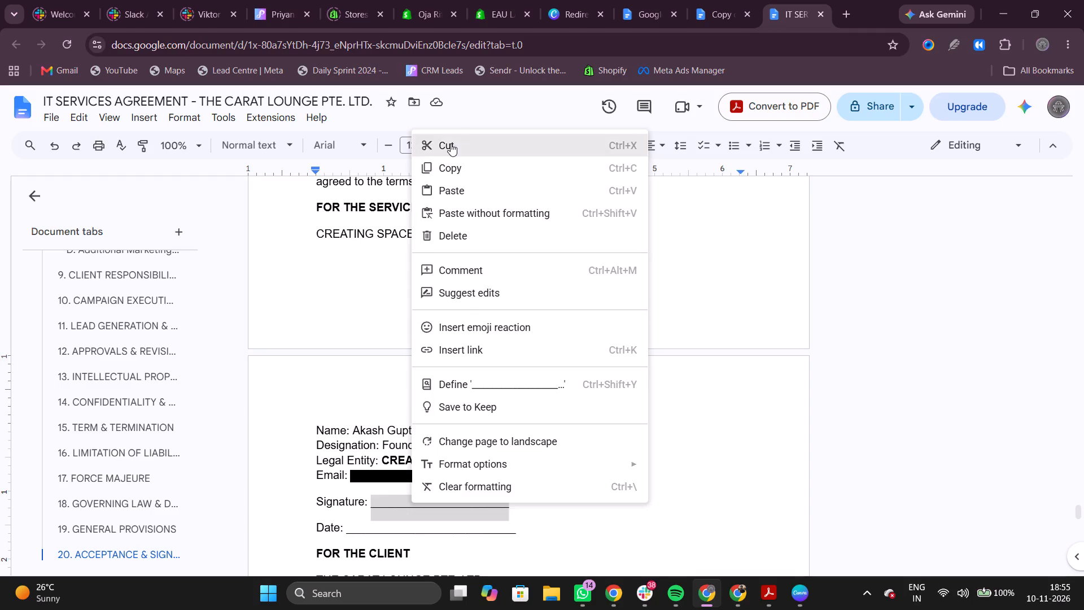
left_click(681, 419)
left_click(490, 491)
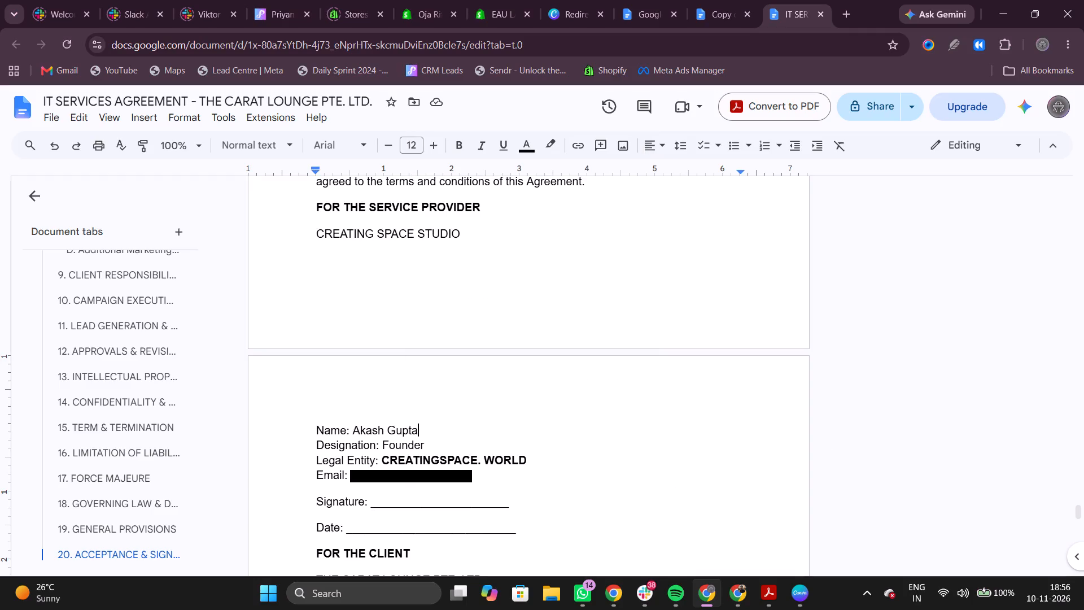
Insert the SIGNATURE (2) image from the Akash Documents folder on a new line above the service provider's Signature line.
key("Return")
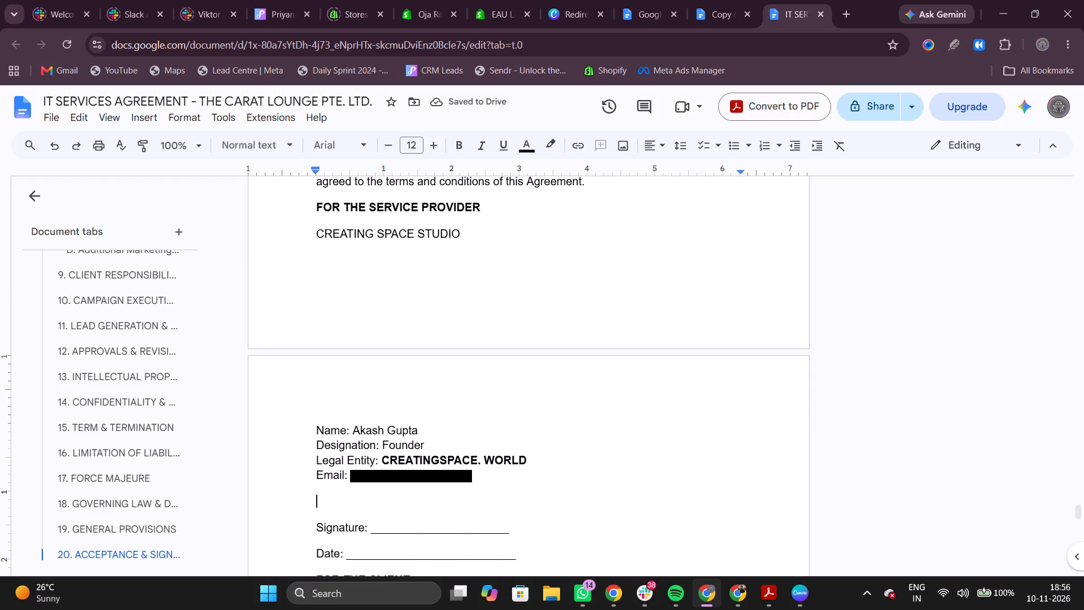
right_click(366, 495)
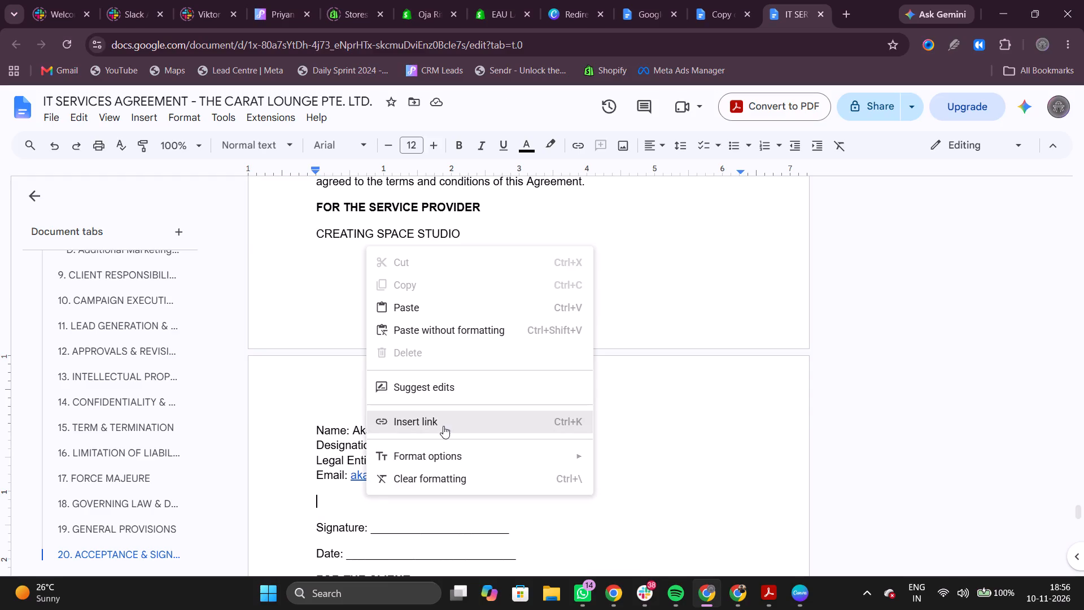
left_click(333, 504)
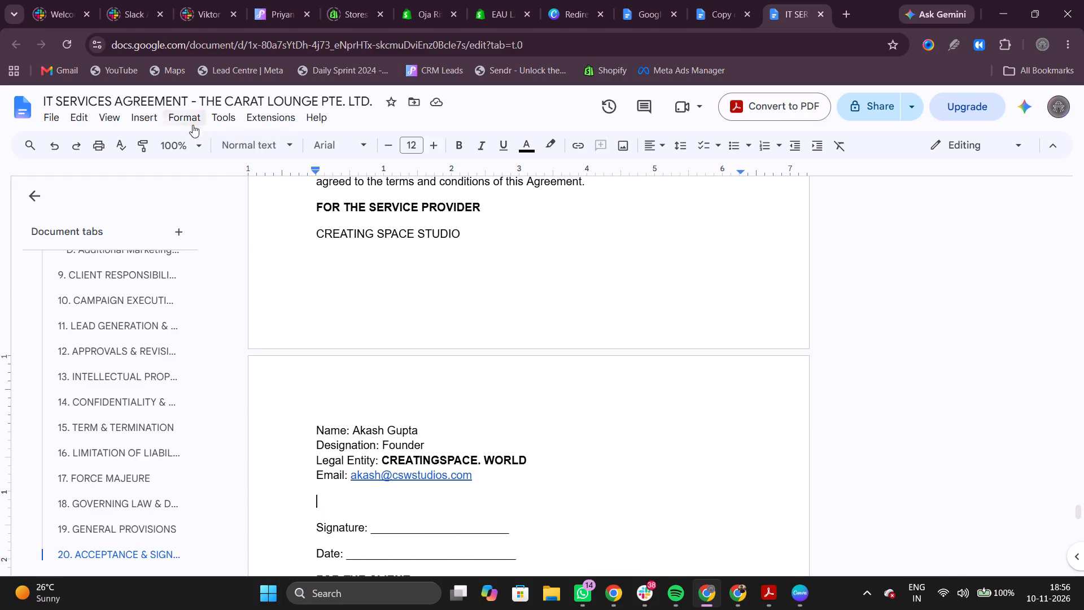
left_click(159, 117)
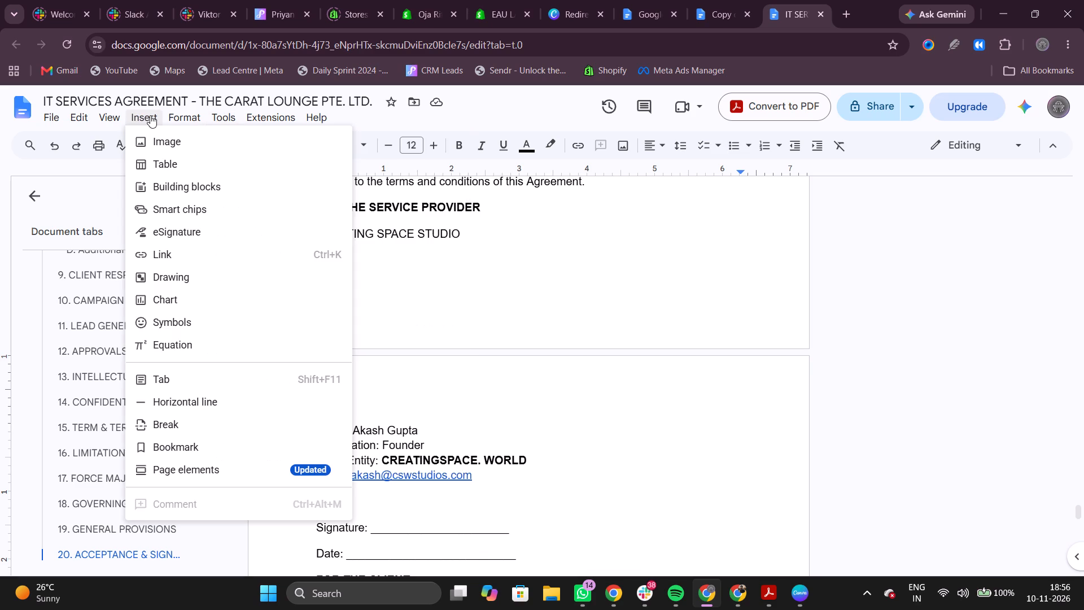
left_click(425, 145)
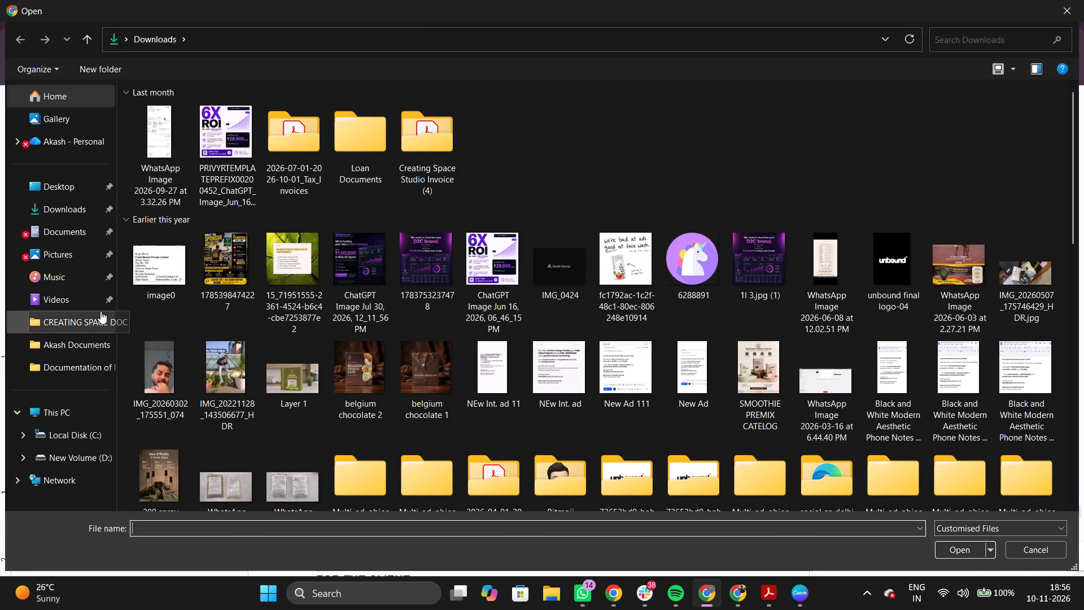
left_click(85, 343)
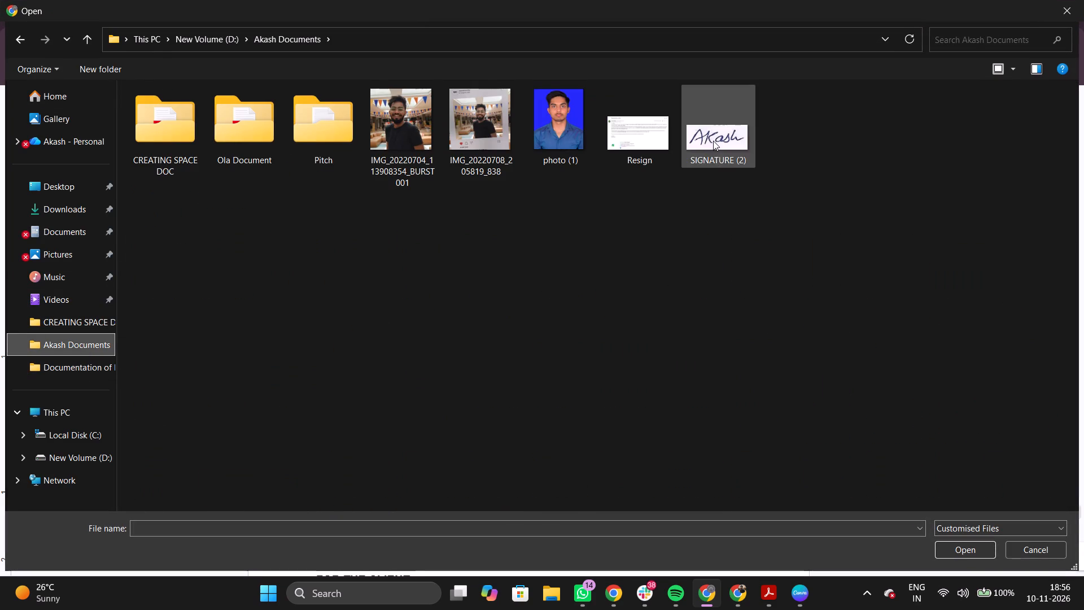
double_click(713, 141)
left_click(377, 512)
left_click_drag(377, 512, 461, 532)
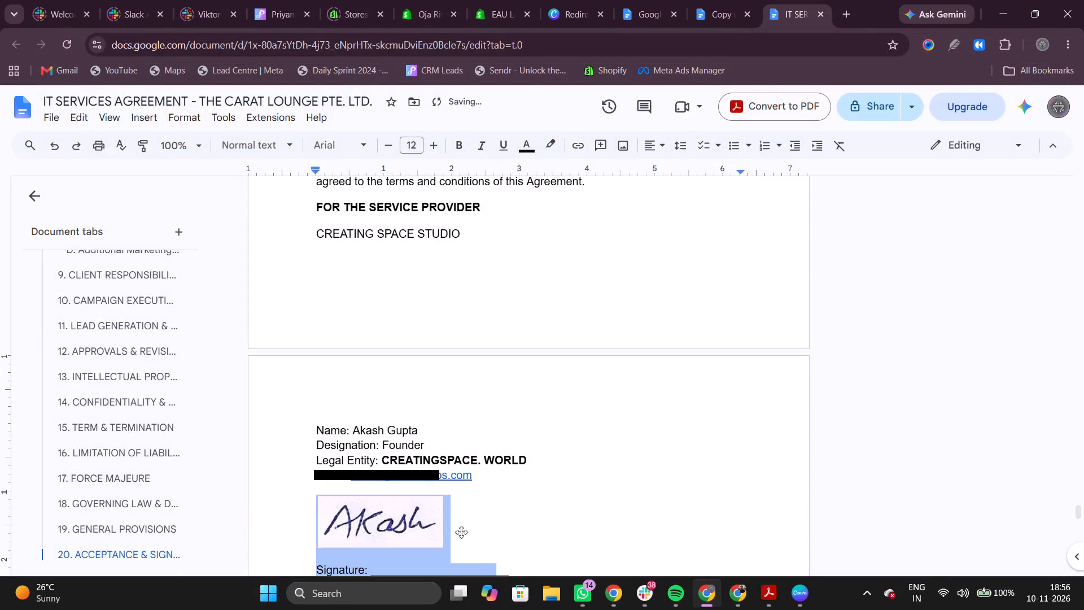
left_click_drag(461, 532, 447, 525)
left_click(479, 508)
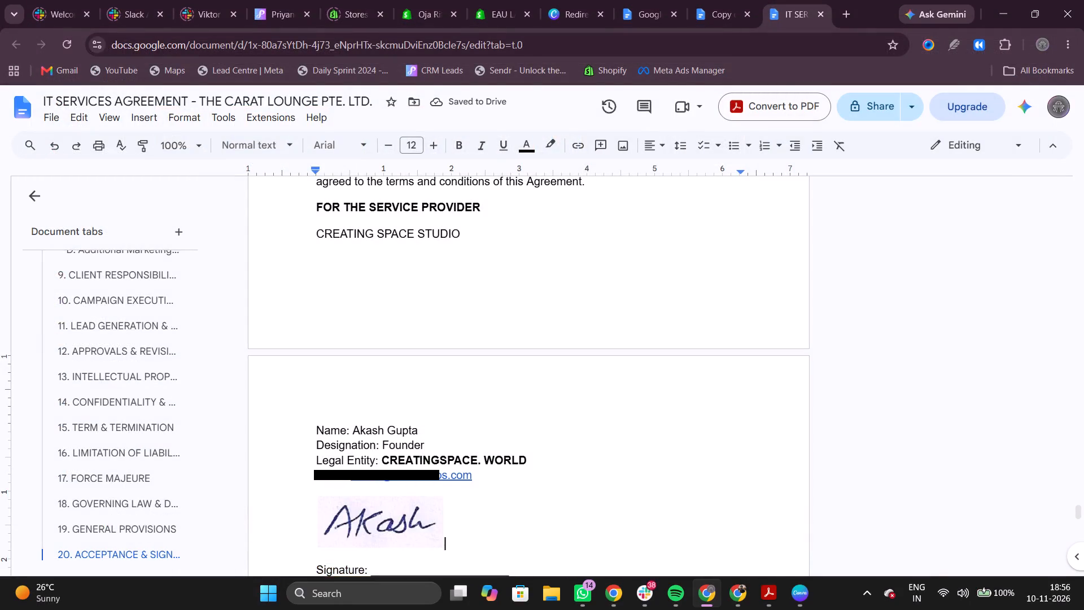
Set the signature image's text wrapping style to In front of text.
scroll(473, 508, "down", 1)
left_click(403, 445)
right_click(403, 445)
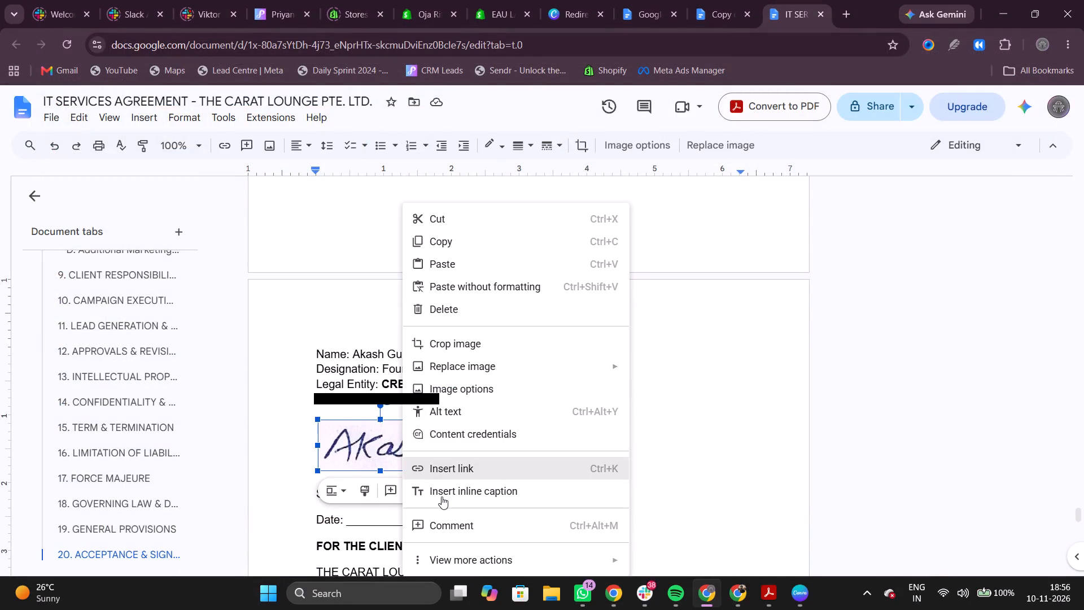
scroll(476, 482, "down", 1)
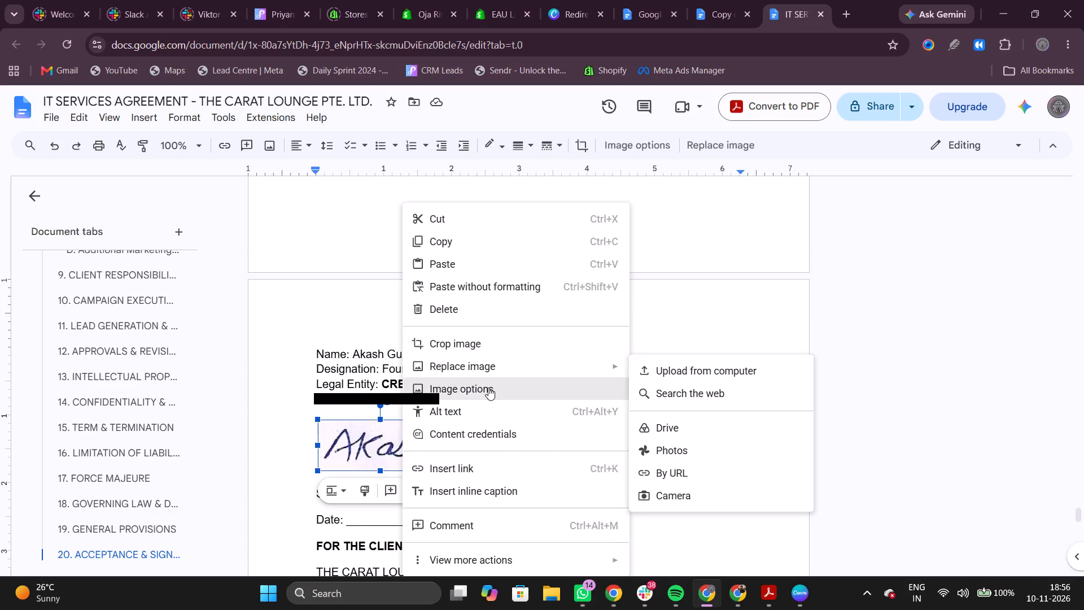
left_click(488, 387)
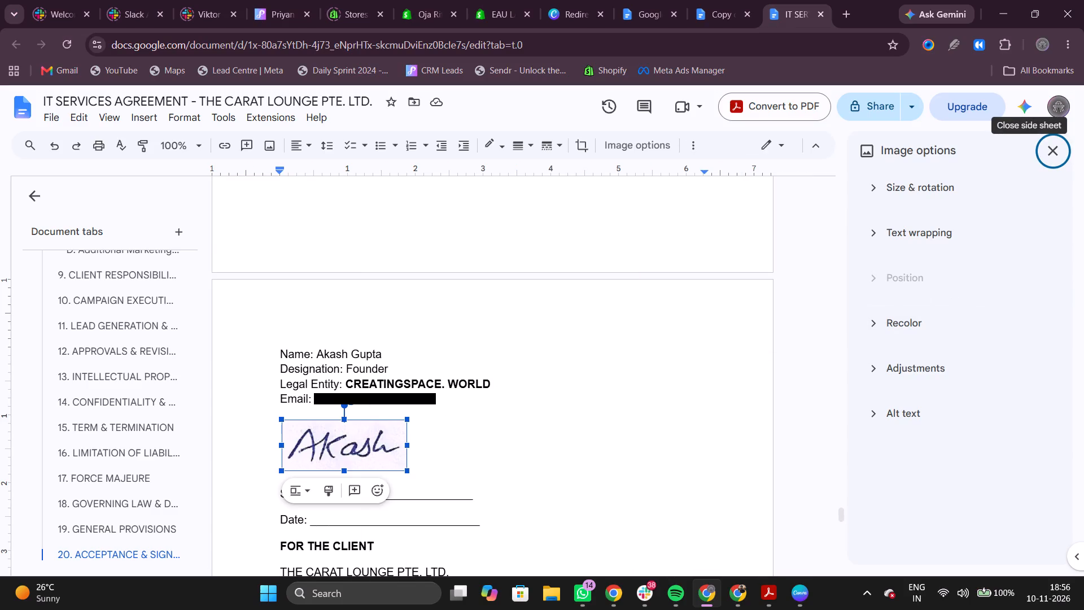
left_click(881, 234)
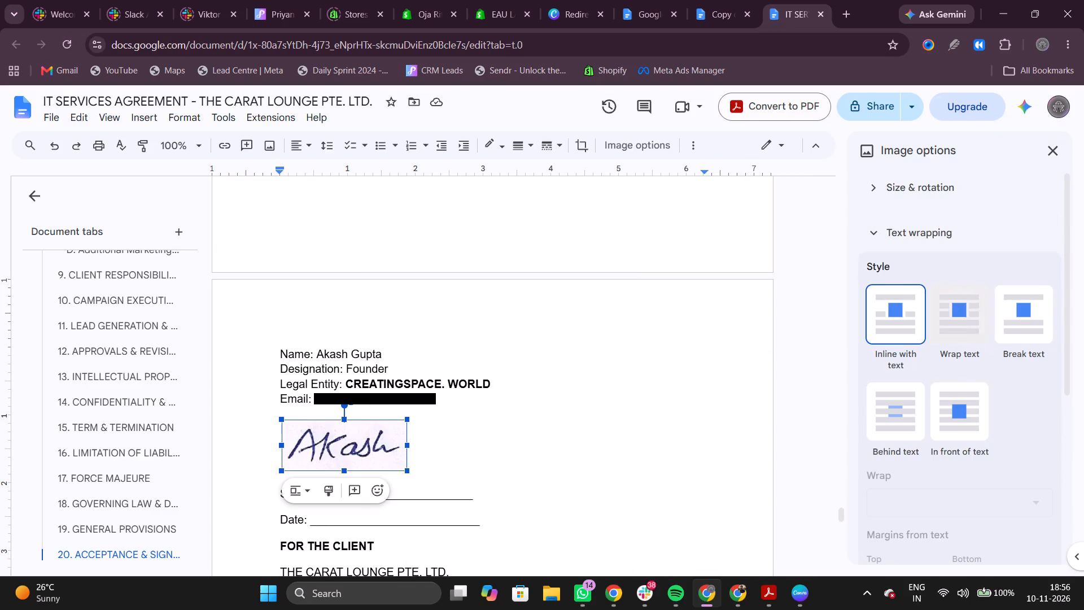
left_click(957, 408)
Shrink the signature image slightly and position it just above the blank on the service provider's Signature line.
left_click_drag(357, 442, 427, 426)
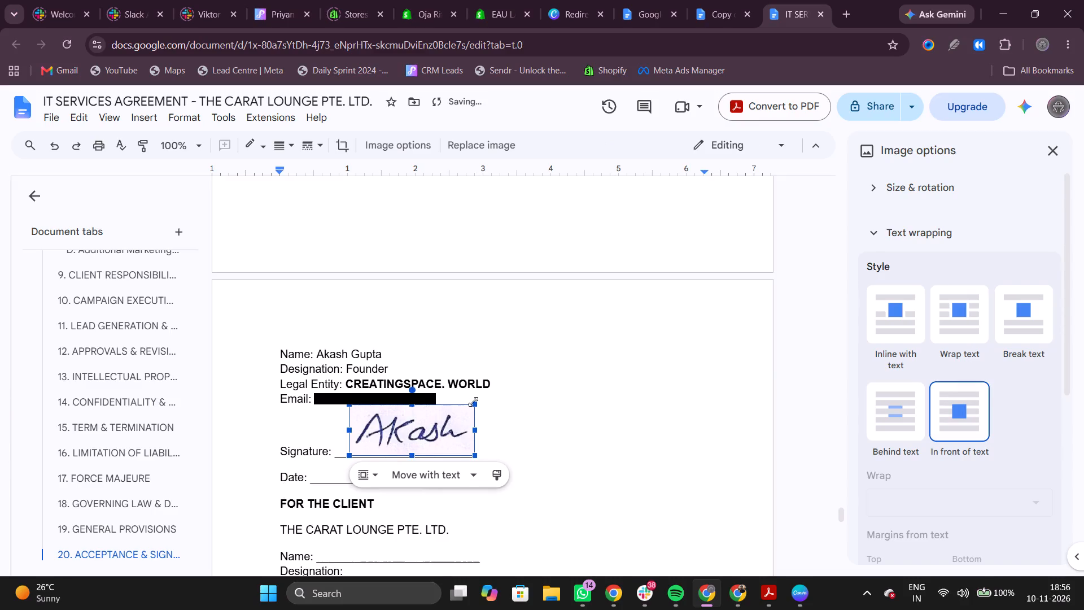
left_click_drag(474, 402, 458, 408)
left_click_drag(460, 411, 447, 415)
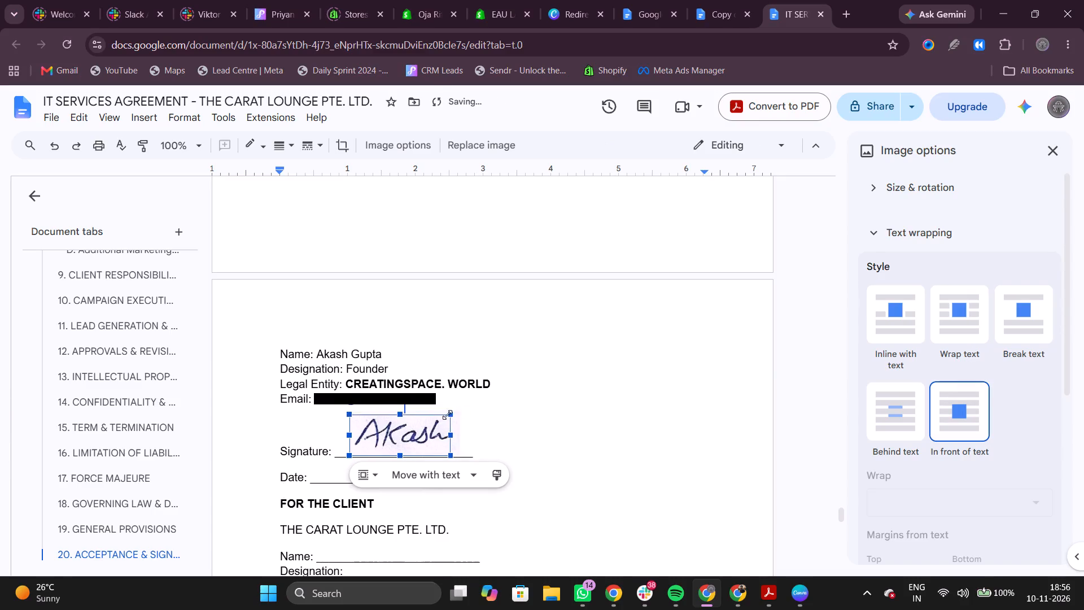
left_click_drag(447, 415, 444, 416)
left_click_drag(410, 431, 395, 434)
left_click_drag(392, 434, 392, 434)
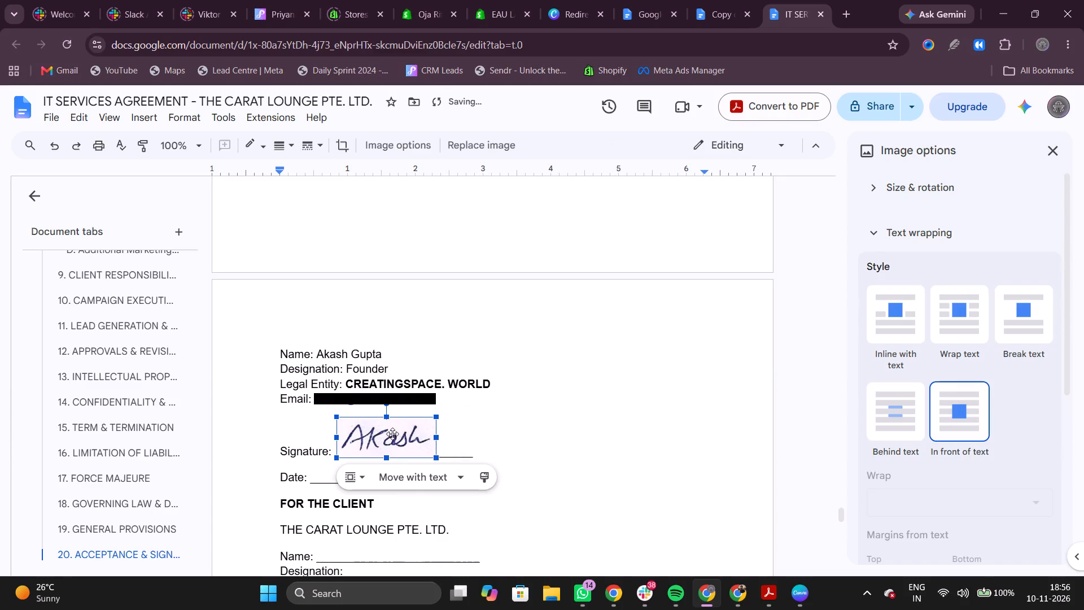
left_click_drag(392, 434, 403, 431)
Check the service provider's Date line and the blank fields in the client's signature block.
double_click(316, 482)
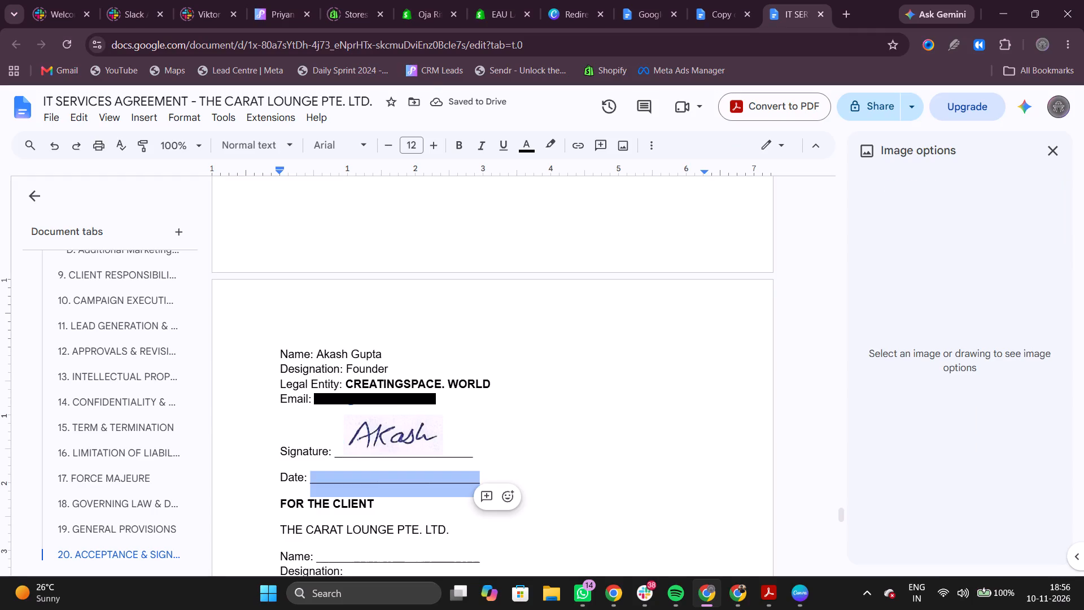
left_click(399, 473)
scroll(454, 499, "down", 2)
scroll(408, 474, "down", 1)
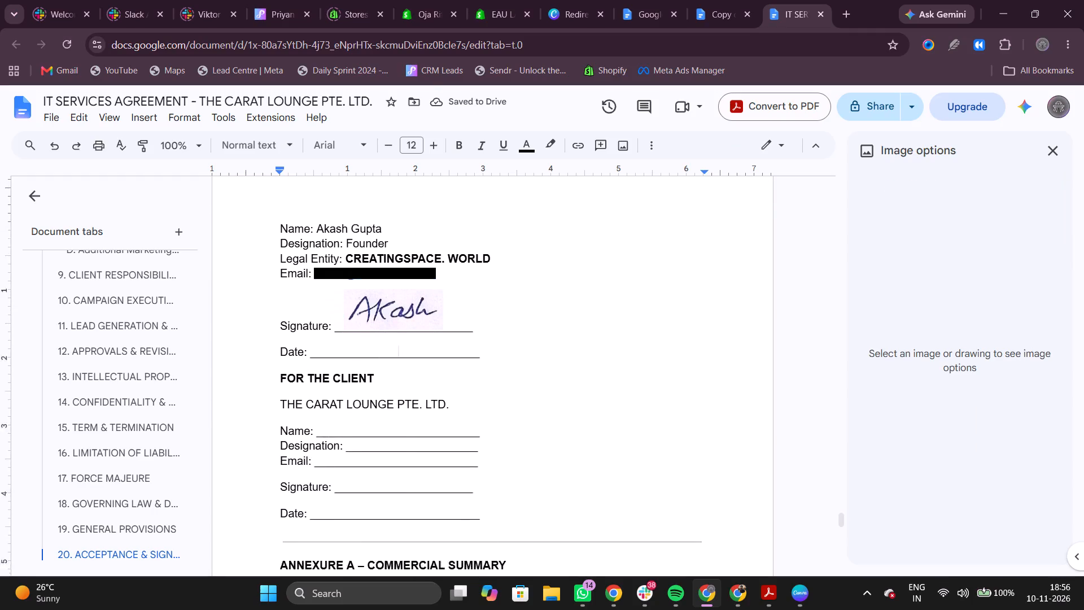
scroll(408, 474, "down", 3)
scroll(454, 457, "down", 1)
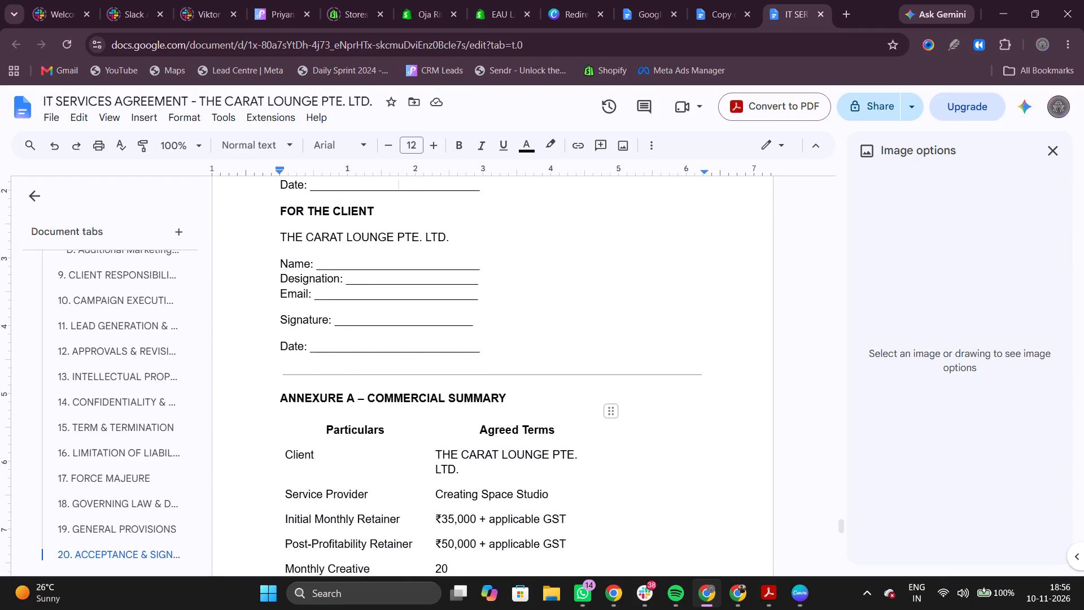
Review the Annexure A Commercial Summary table, from the Client row through the Engagement row and the closing statement.
scroll(454, 457, "down", 2)
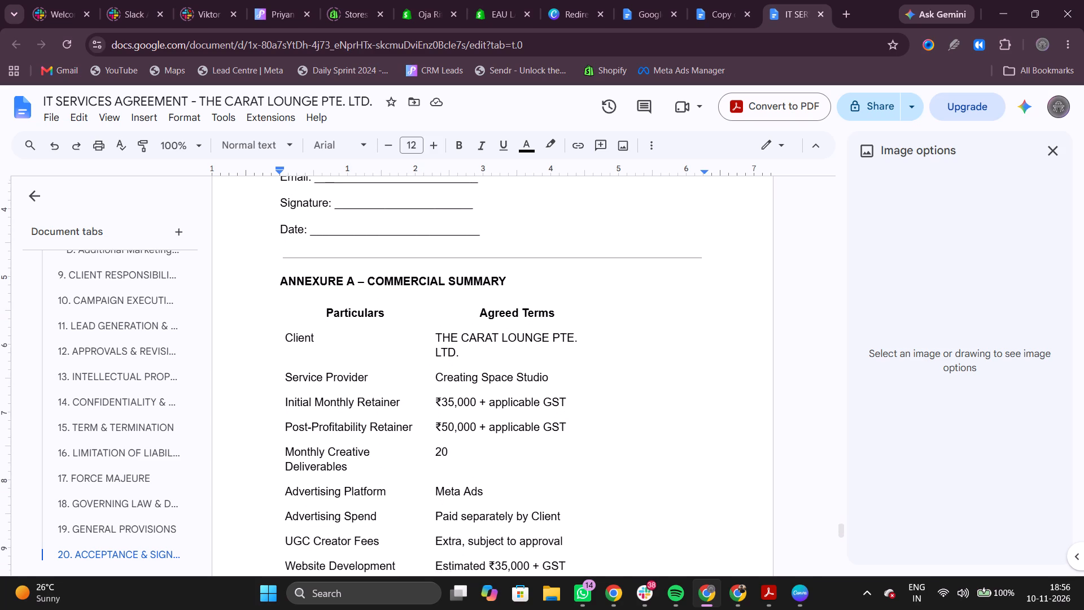
scroll(454, 457, "down", 2)
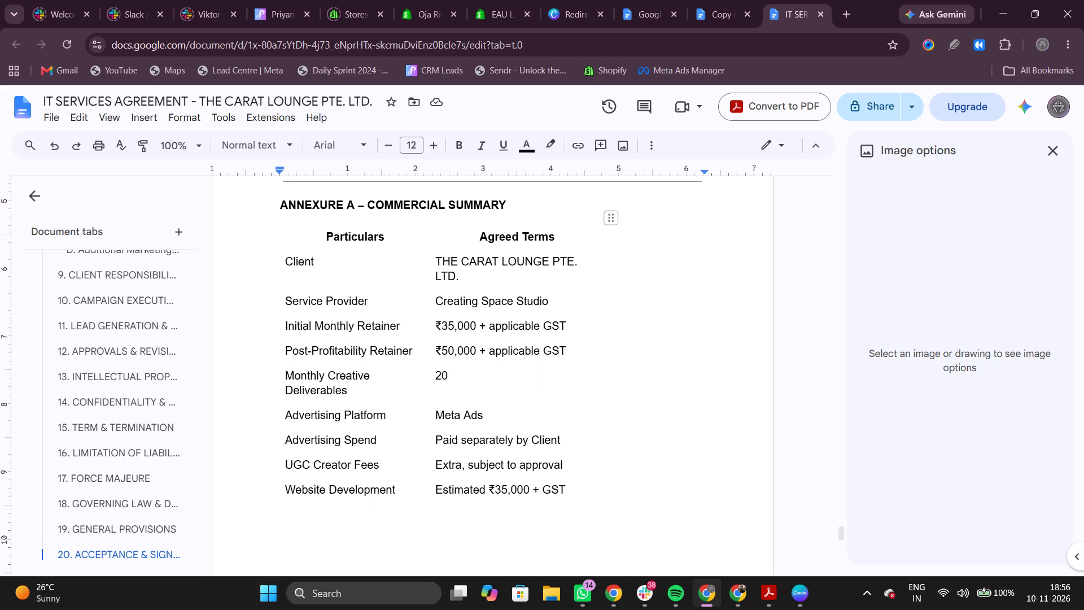
scroll(454, 457, "down", 1)
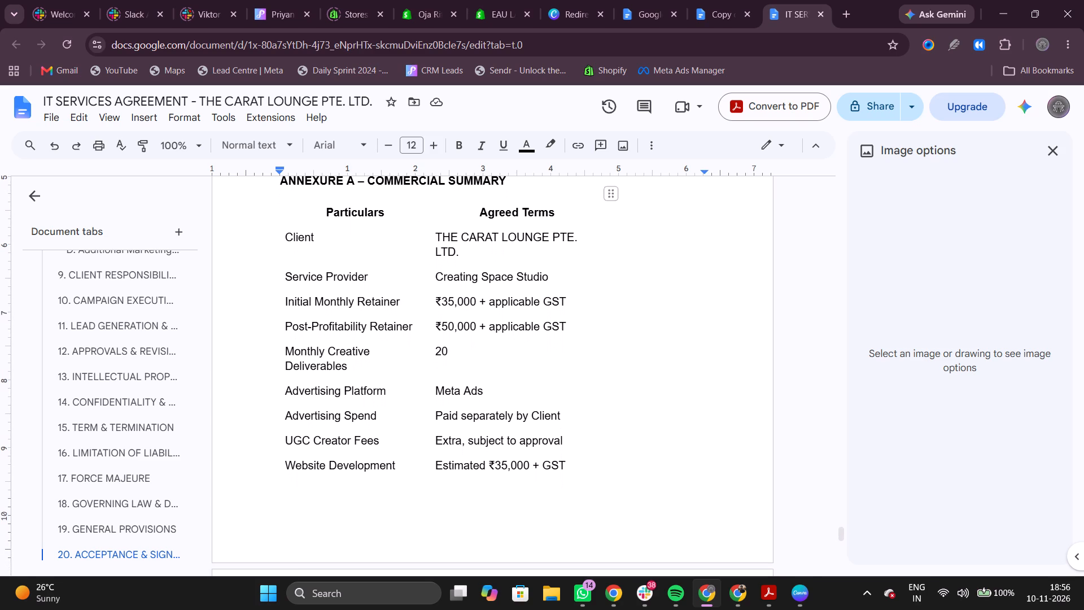
scroll(454, 457, "down", 1)
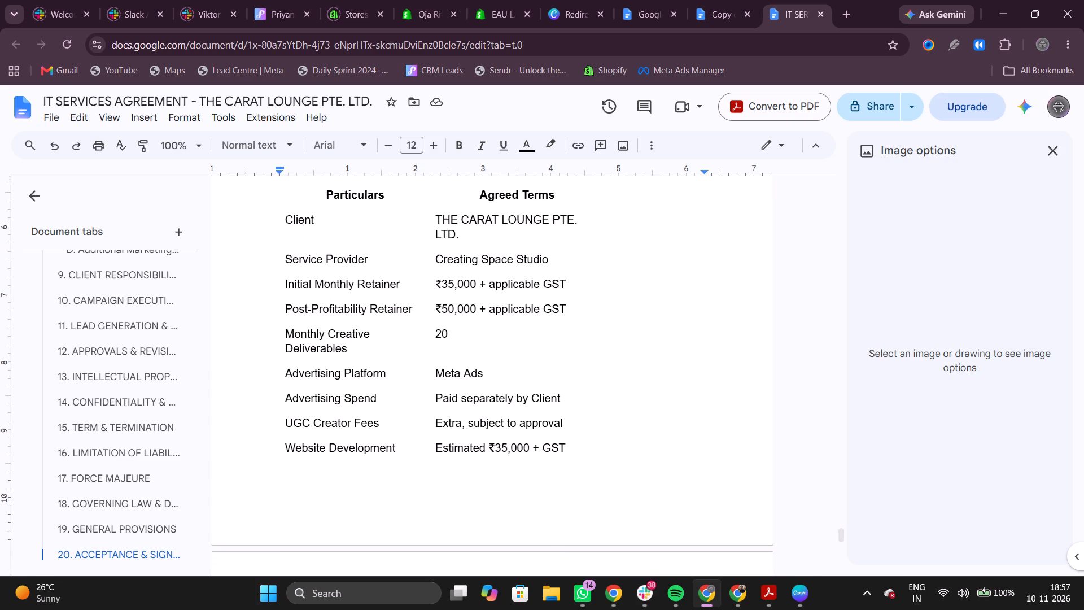
scroll(454, 457, "down", 2)
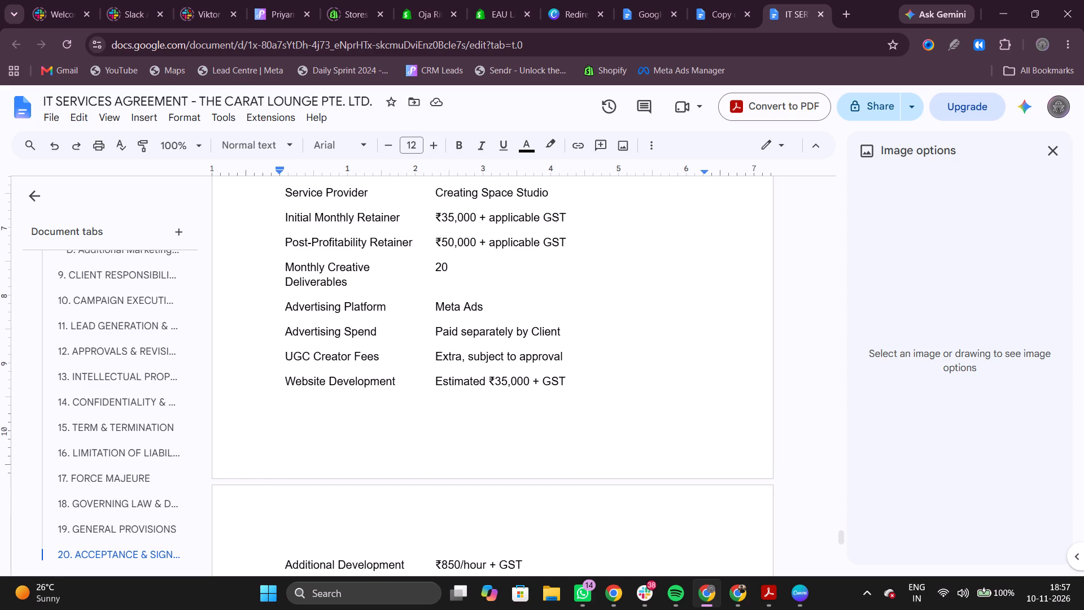
scroll(454, 457, "down", 3)
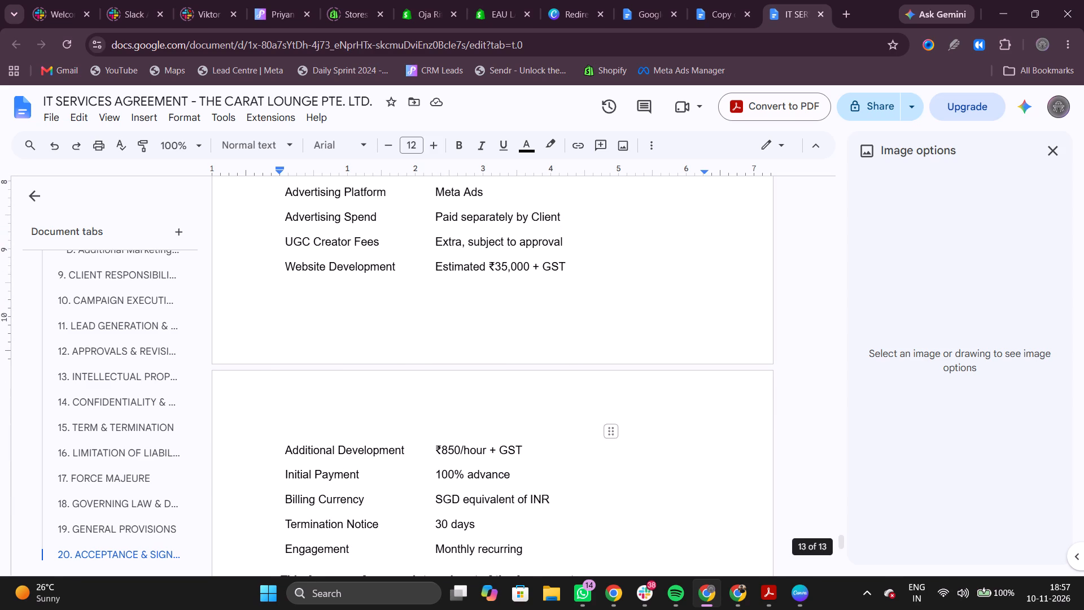
scroll(454, 457, "down", 3)
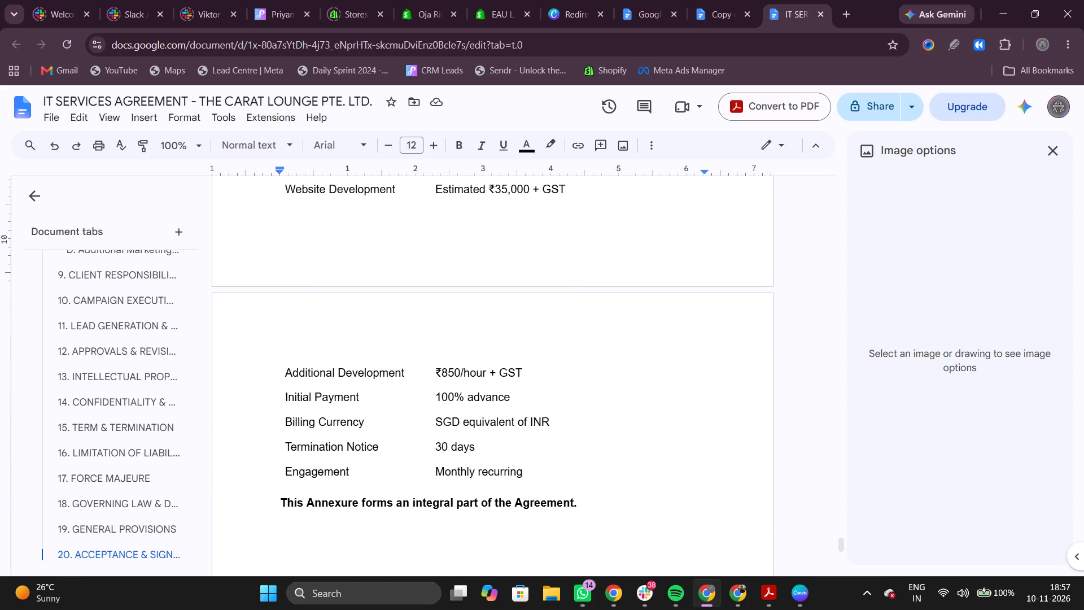
Change the Initial Payment entry in the Annexure A table to 50% advance.
scroll(454, 457, "down", 2)
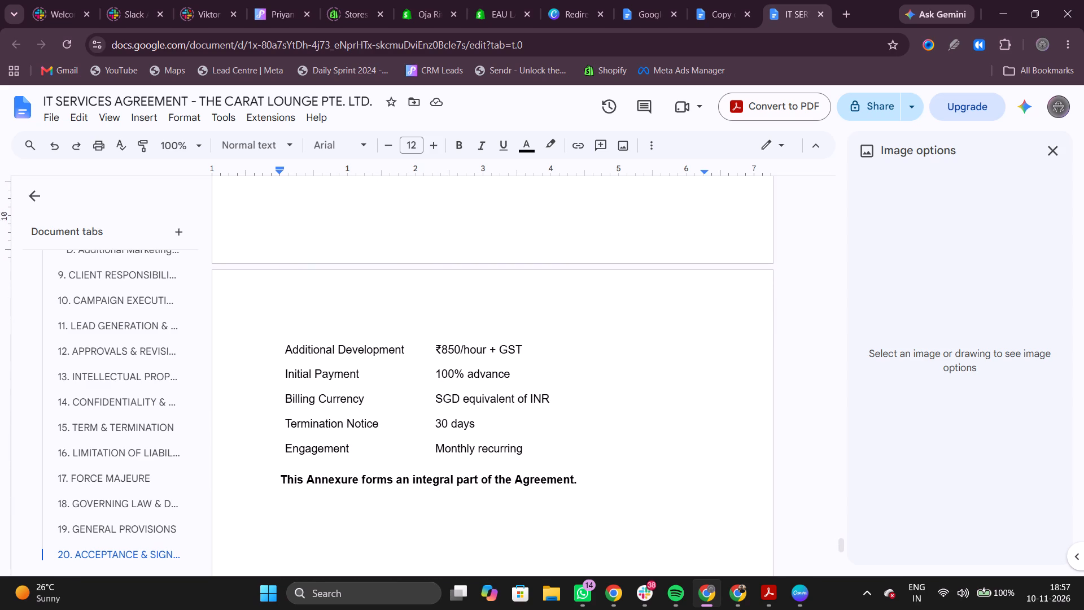
scroll(454, 457, "down", 1)
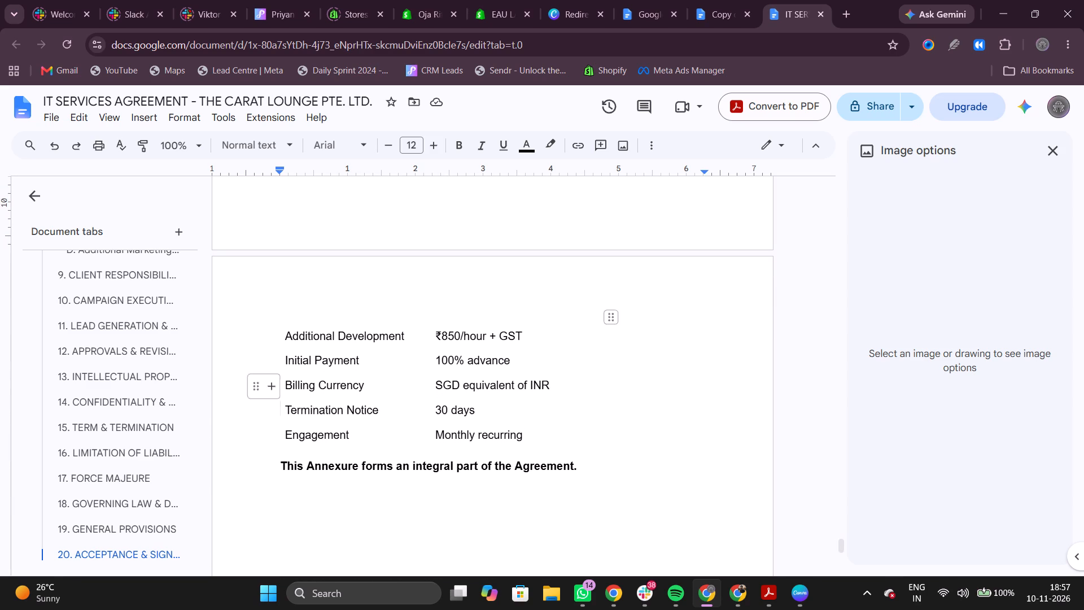
left_click(447, 348)
key("Down")
key("Up")
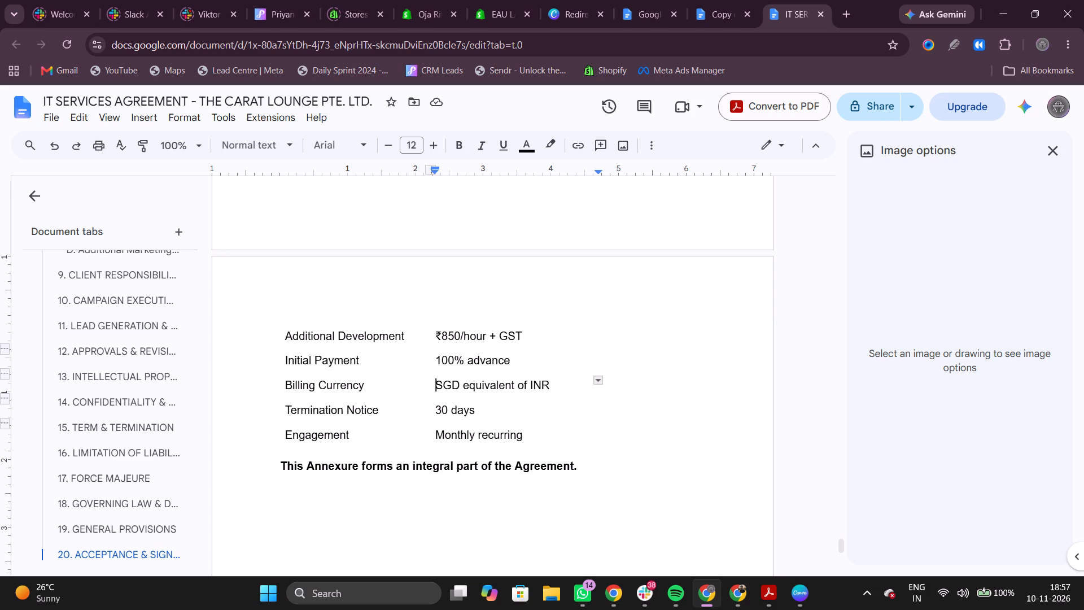
key("shift+Right")
key("shift+Right")
key("5")
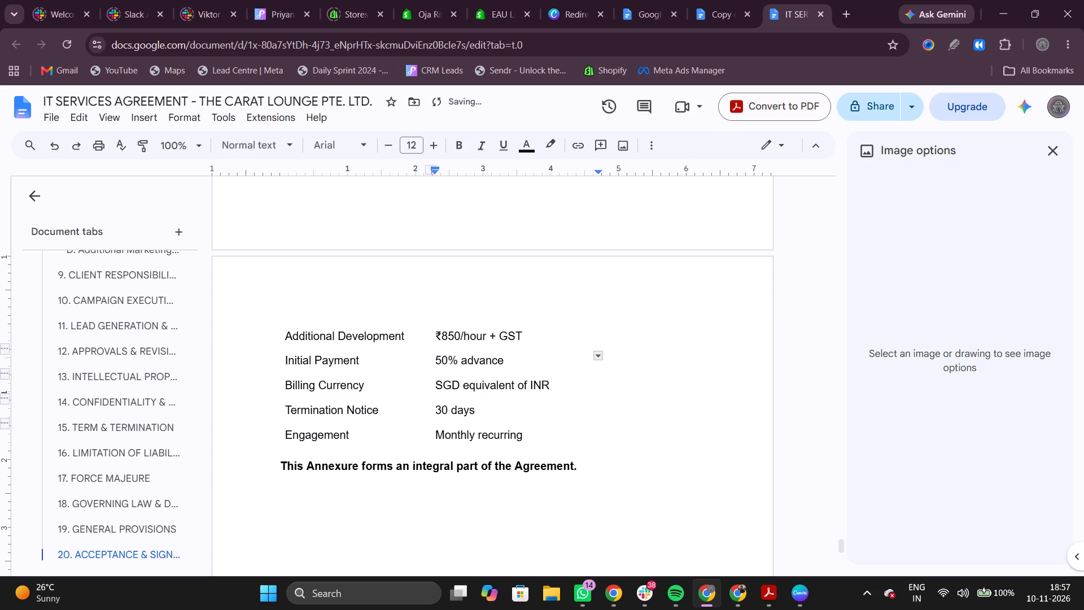
Start replacing the last page's footer image from the computer, and look for a replacement in Downloads and the pinned document folders.
scroll(477, 411, "down", 2)
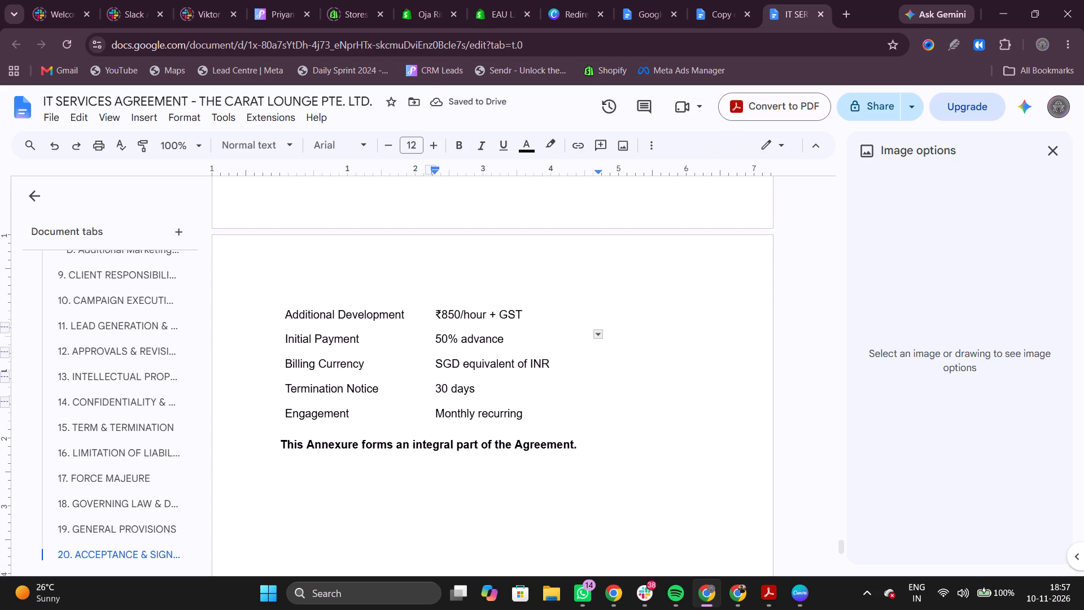
scroll(477, 411, "down", 3)
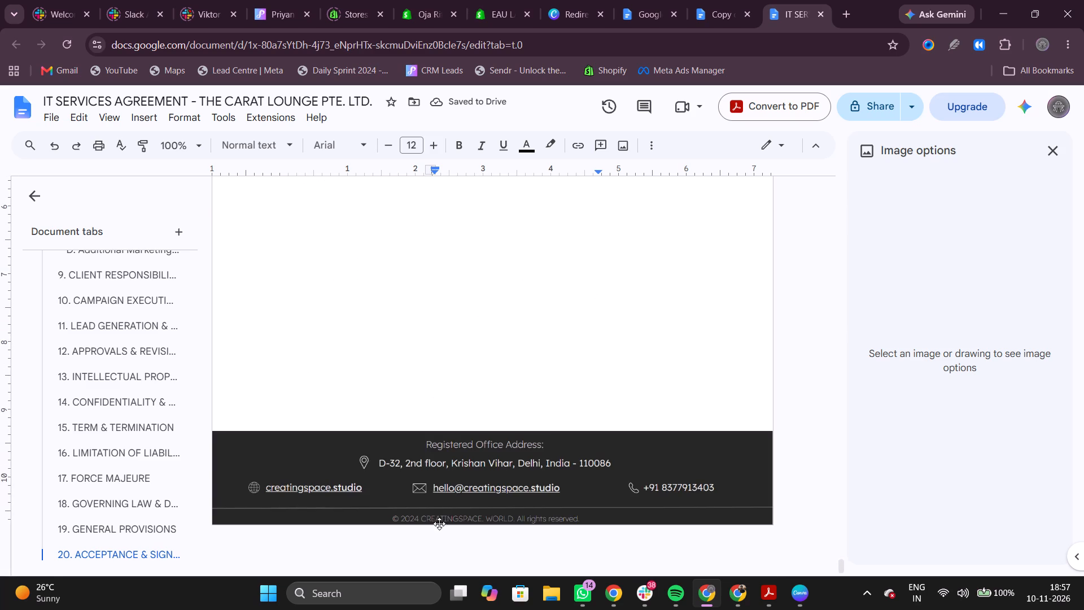
left_click(453, 478)
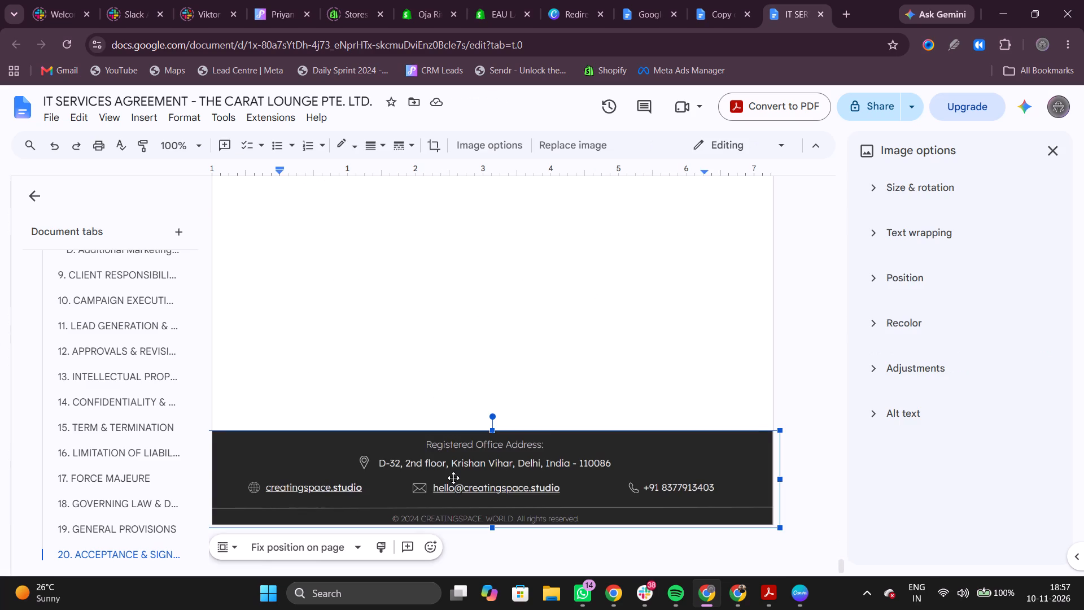
right_click(473, 466)
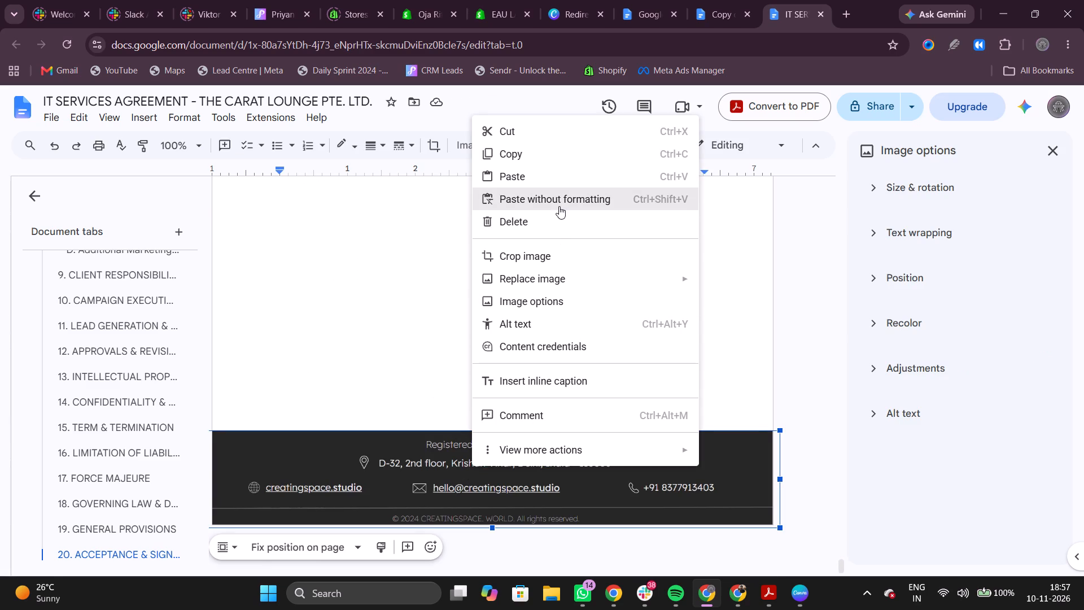
left_click(763, 281)
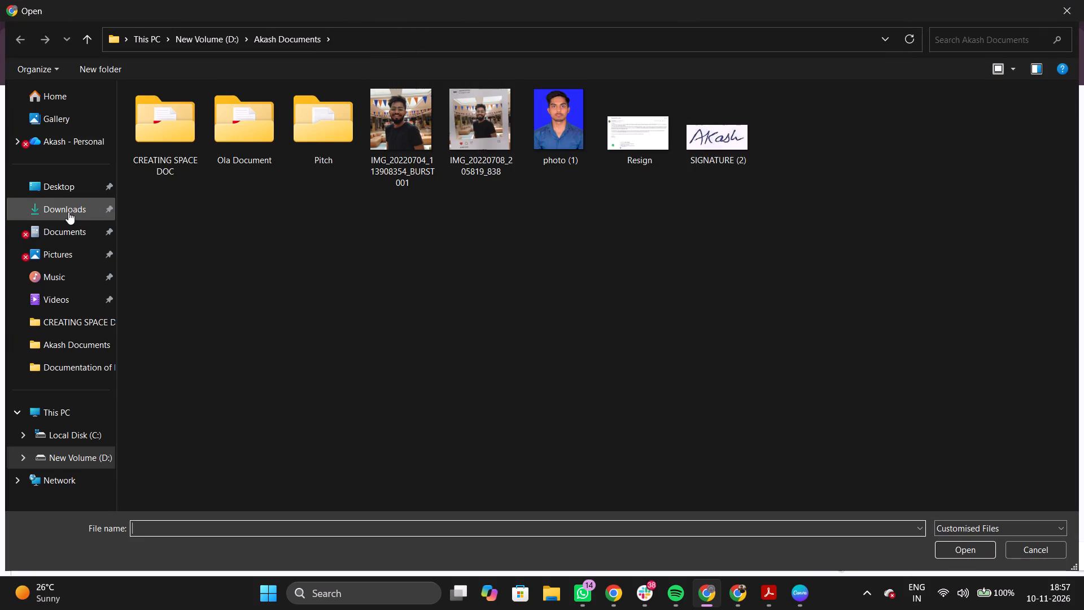
left_click(68, 212)
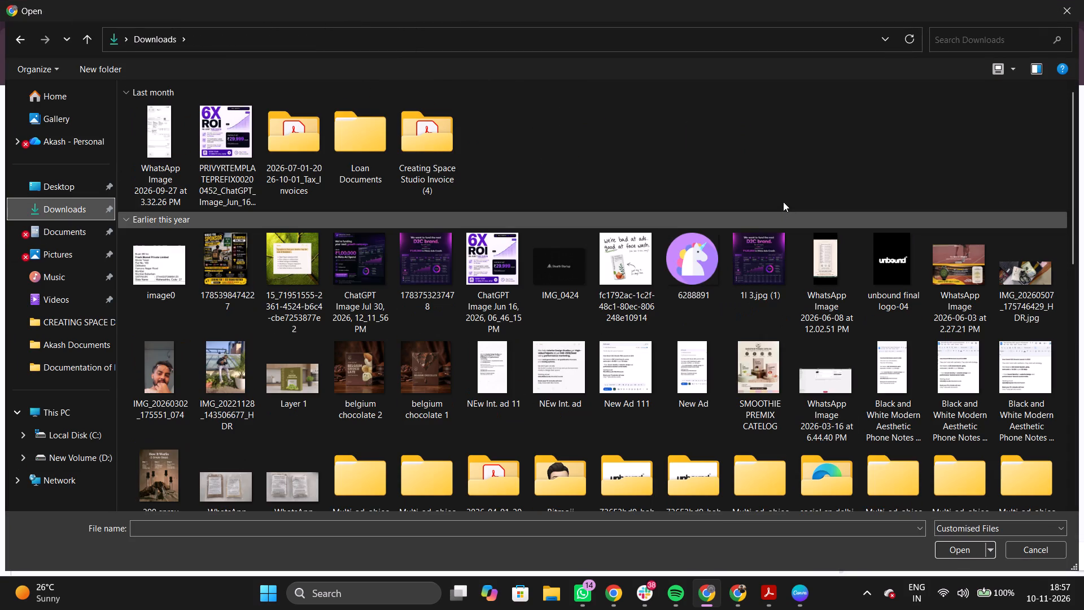
scroll(783, 202, "down", 3)
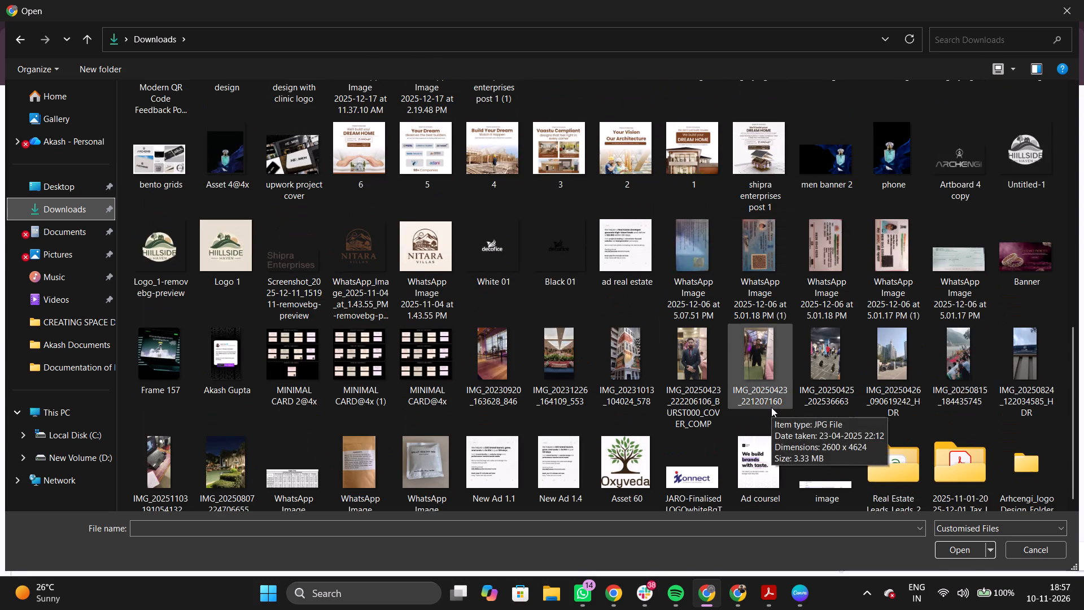
scroll(771, 407, "down", 7)
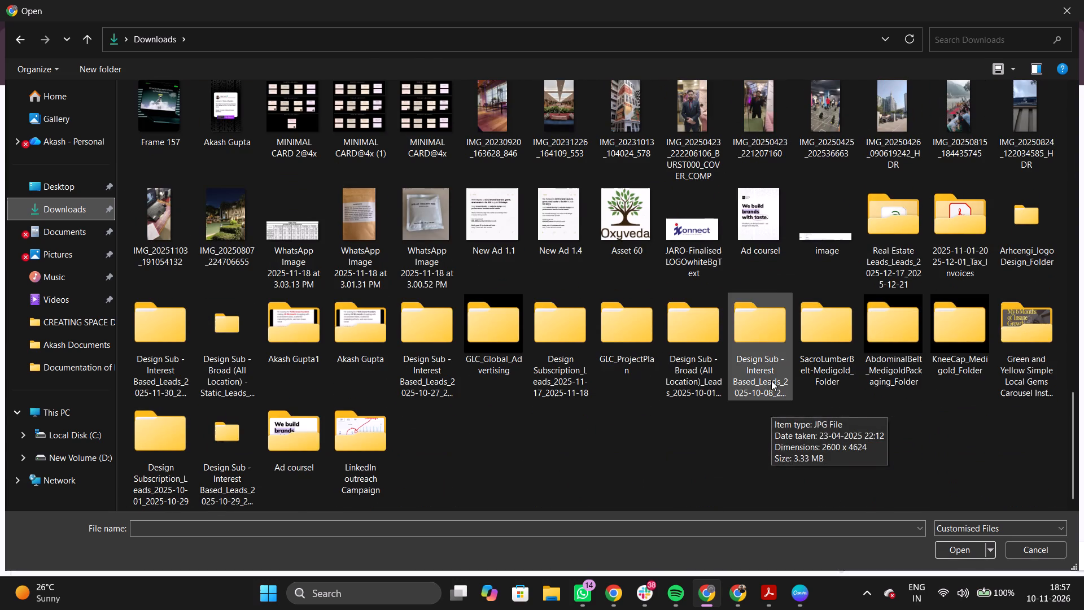
scroll(761, 337, "up", 2)
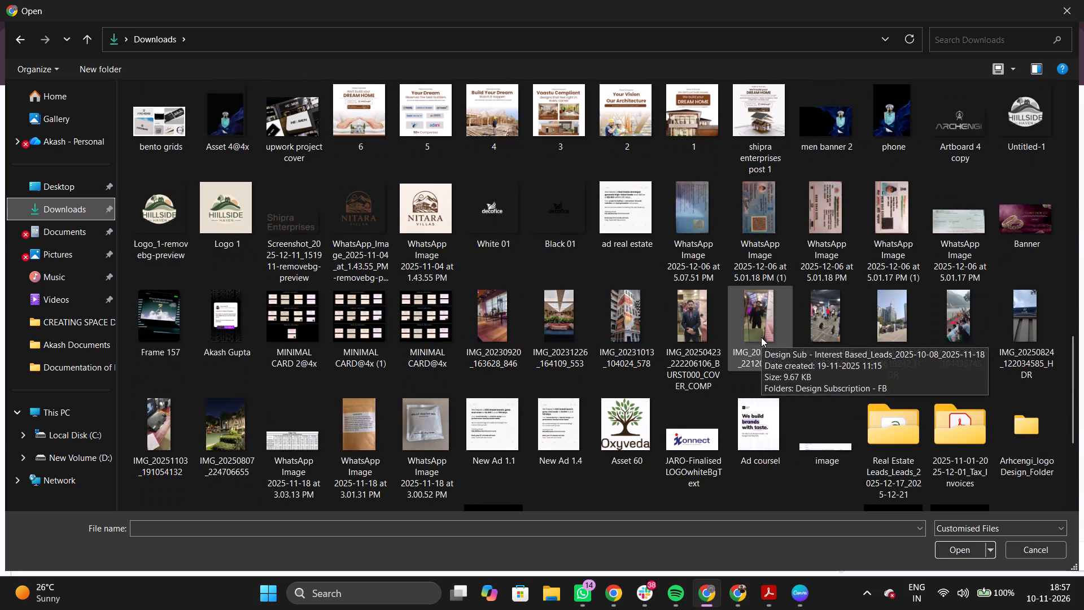
scroll(761, 337, "up", 2)
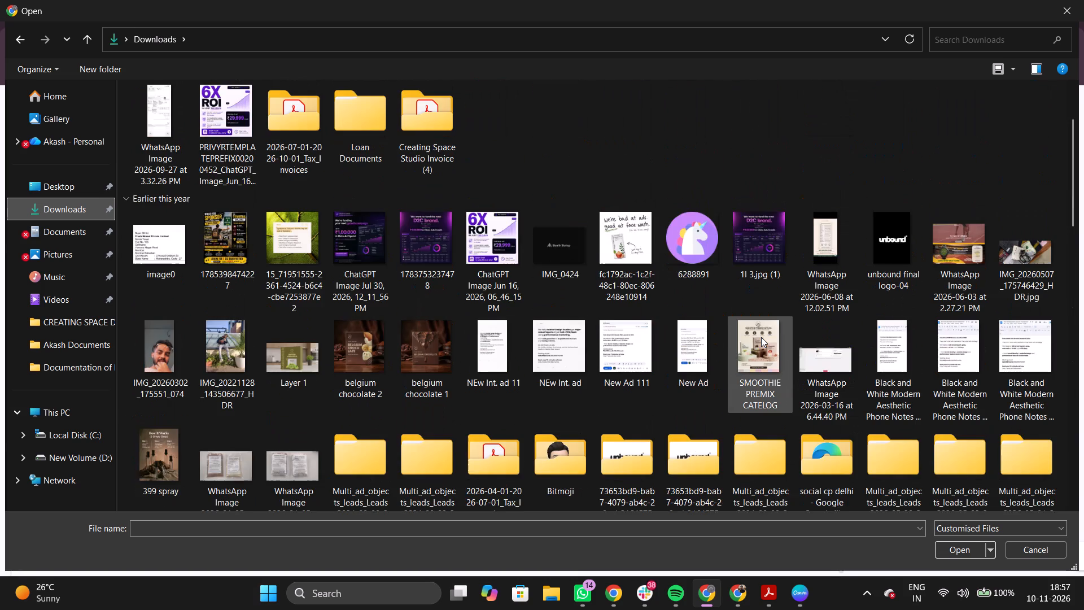
scroll(761, 337, "up", 4)
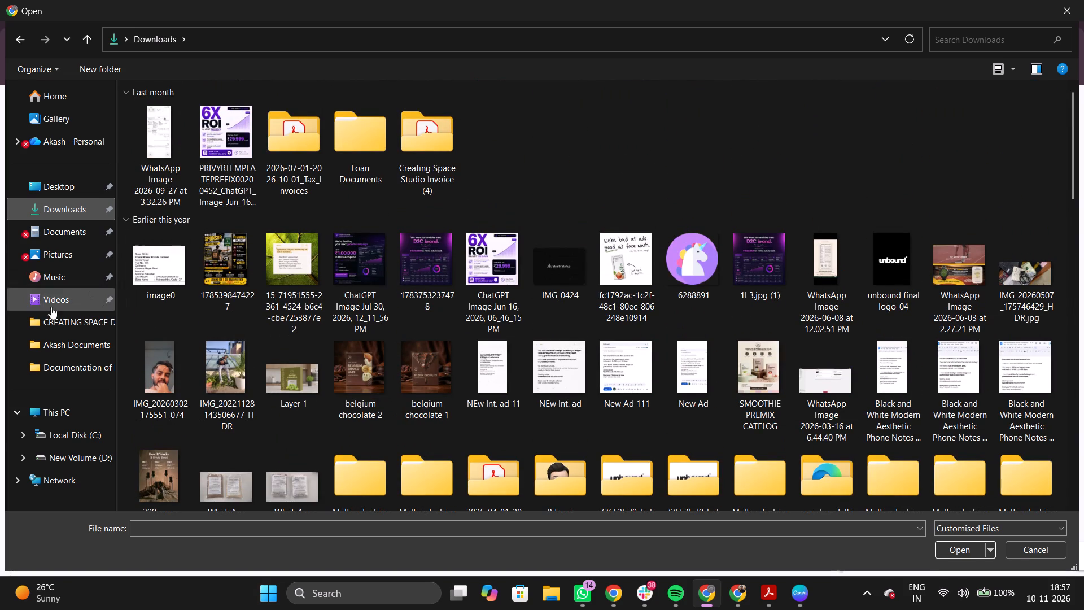
left_click(77, 330)
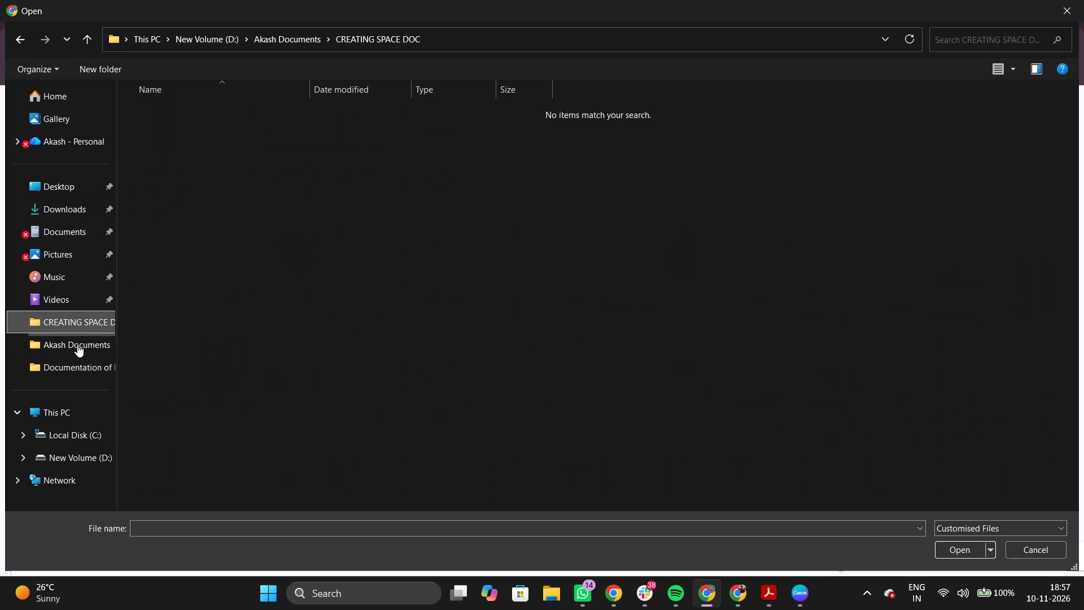
left_click(77, 345)
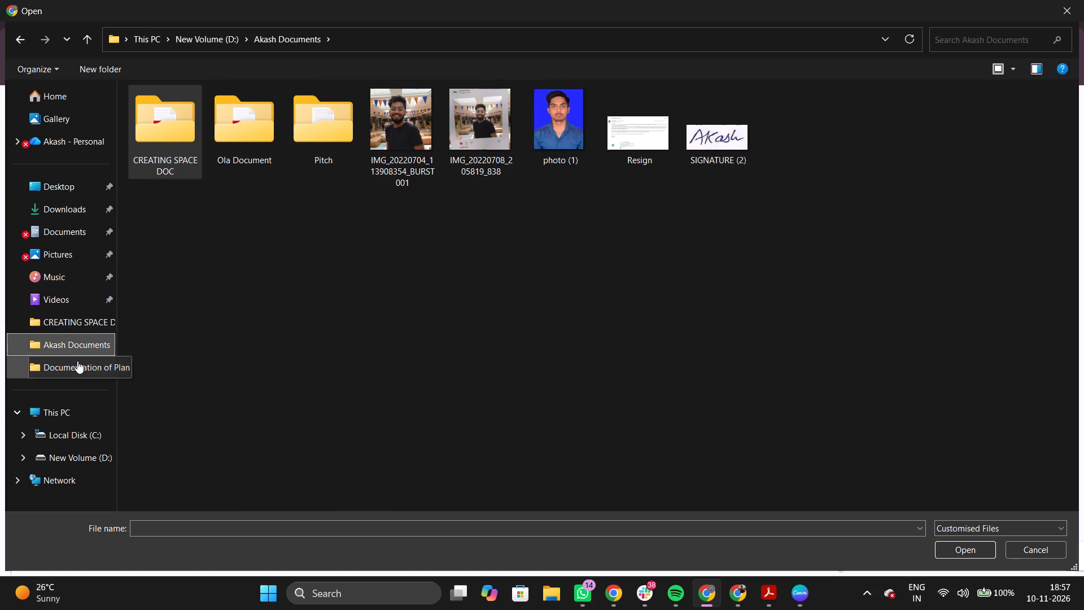
left_click(77, 361)
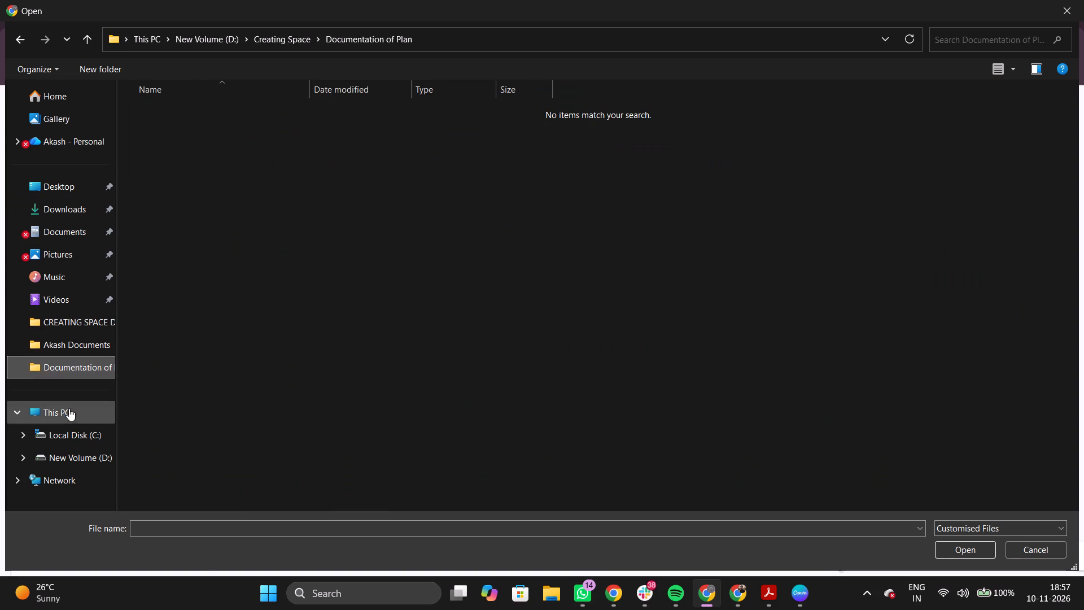
Look for a replacement footer image in Creating Space > New Experience on New Volume (D:), and close the file picker without choosing one.
left_click(65, 465)
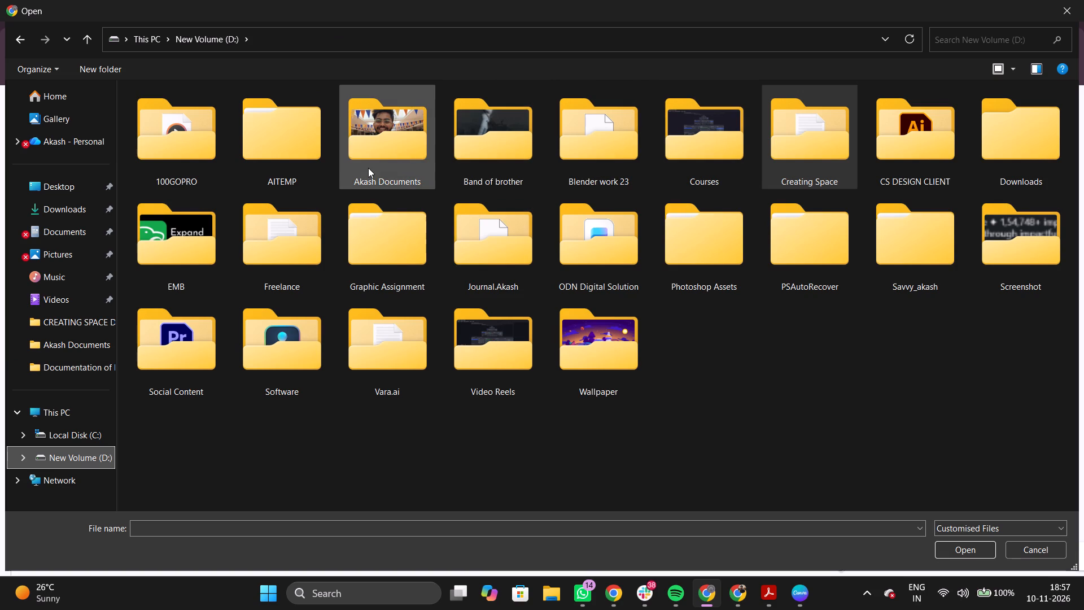
left_click(831, 149)
double_click(806, 155)
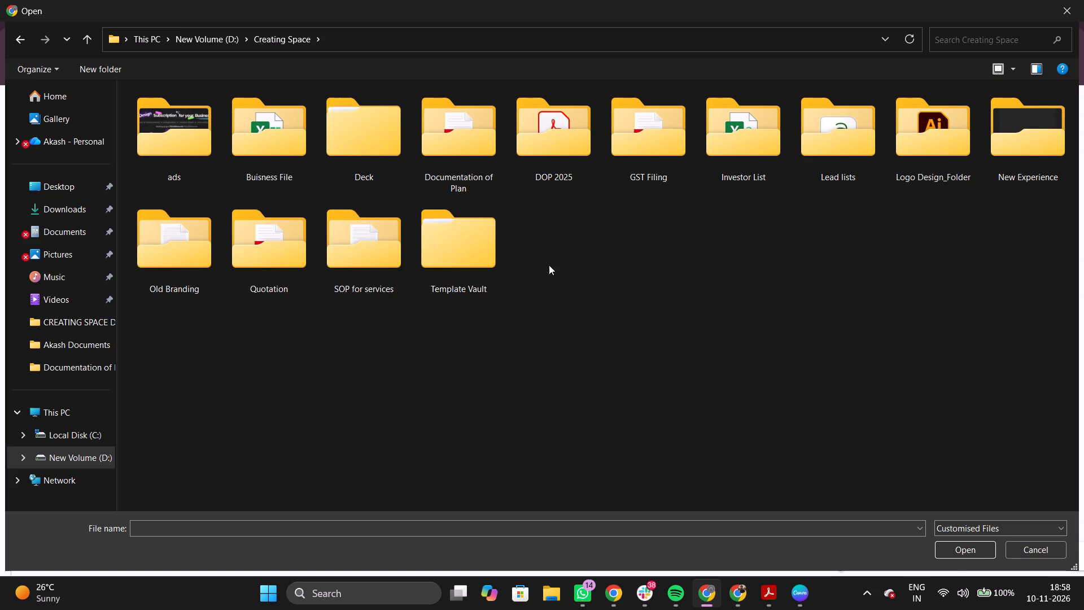
key("Right")
key("Right")
key("Right")
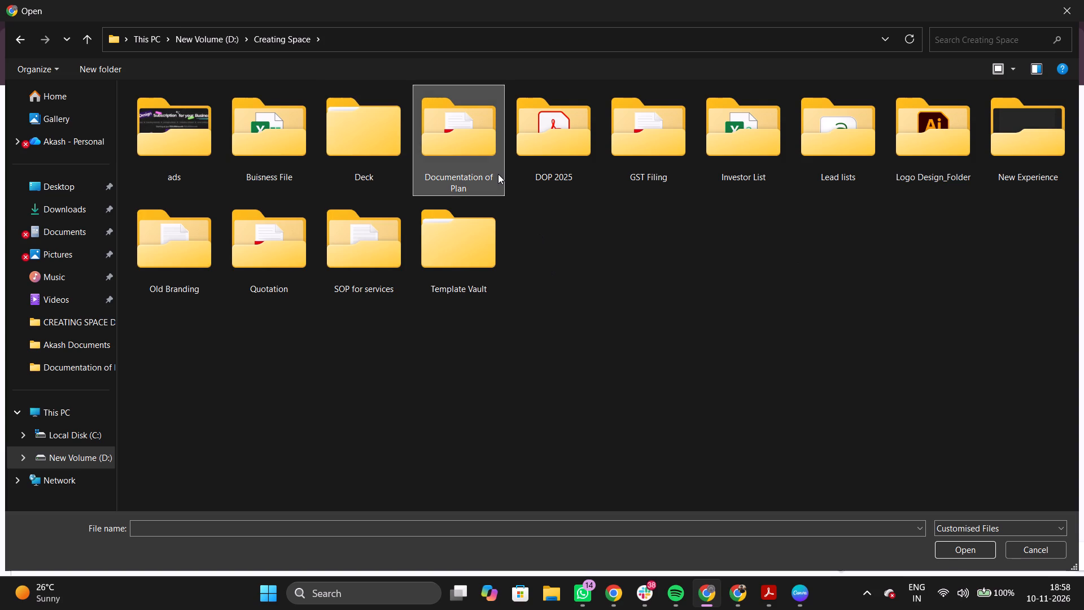
key("Right")
key("Right")
key("Right")
key("Right")
key("Right")
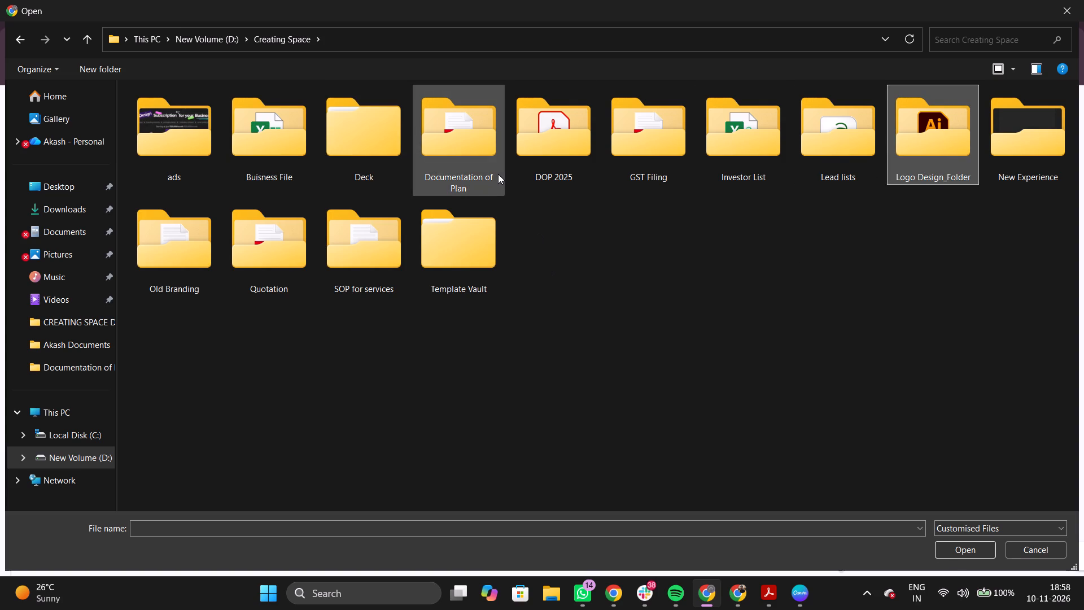
key("Right")
key("Return")
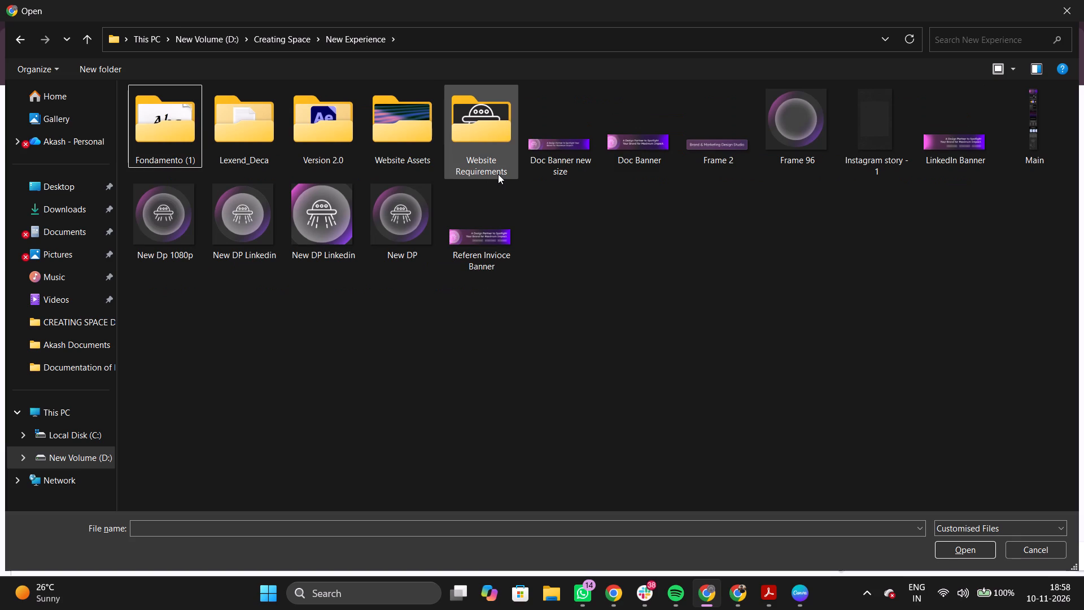
key("Right")
key("Right")
key("Right")
key("Right")
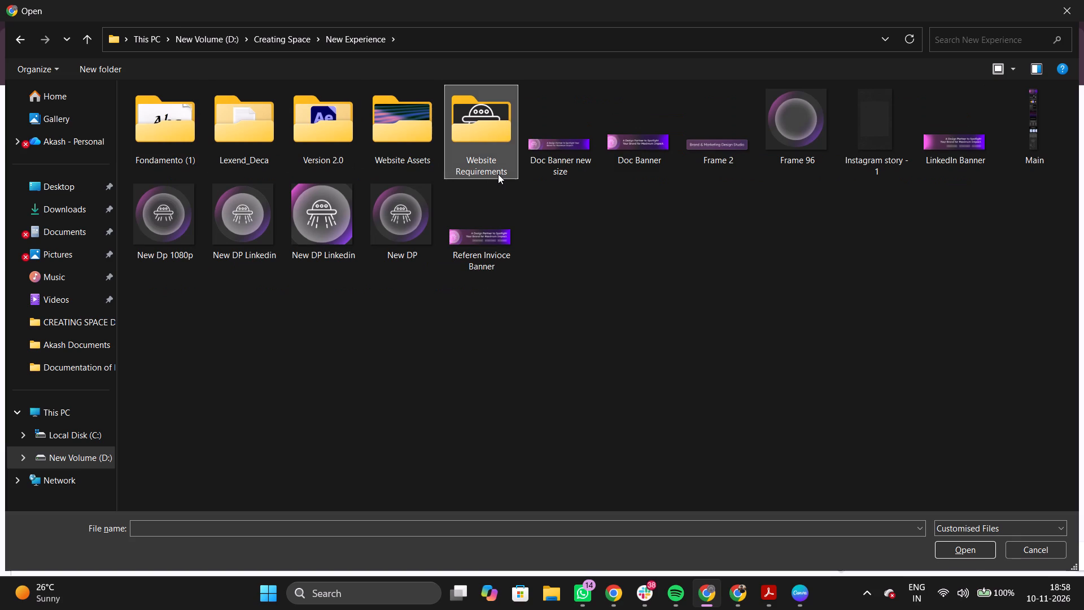
key("Right")
key("Right")
key("Right")
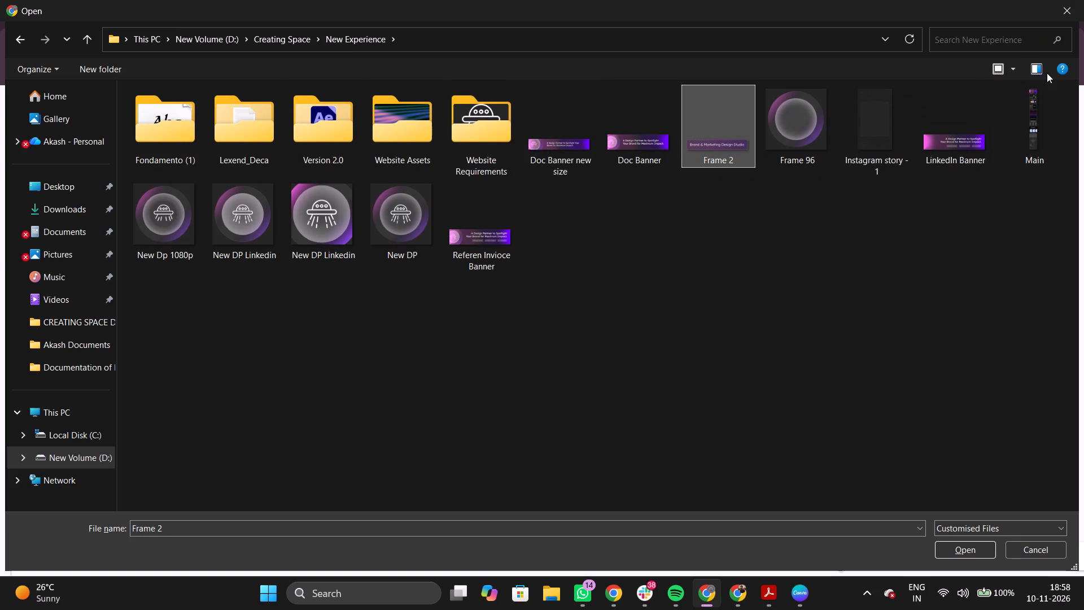
left_click(1065, 15)
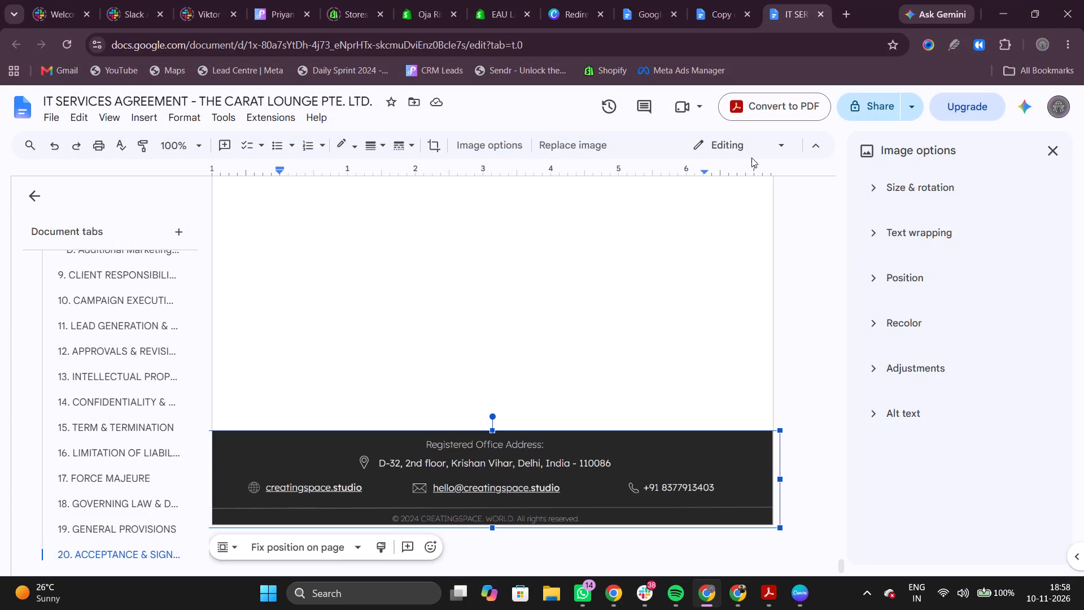
Switch to the Canva desktop app, open the design Copy of DOP For 2024 and find the dark contact footer on page 3.
left_click(564, 10)
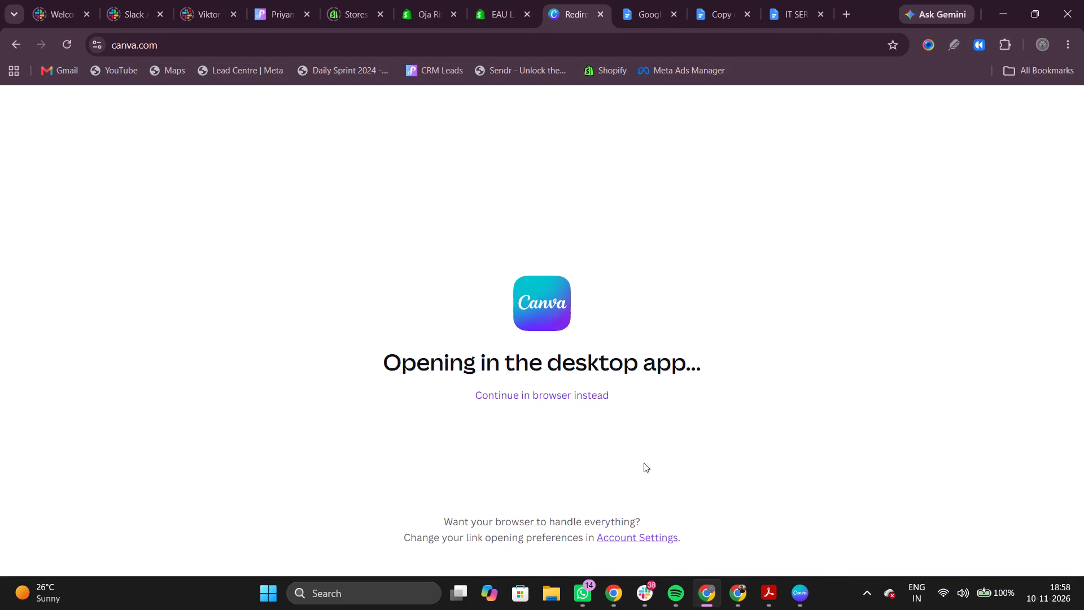
left_click(800, 598)
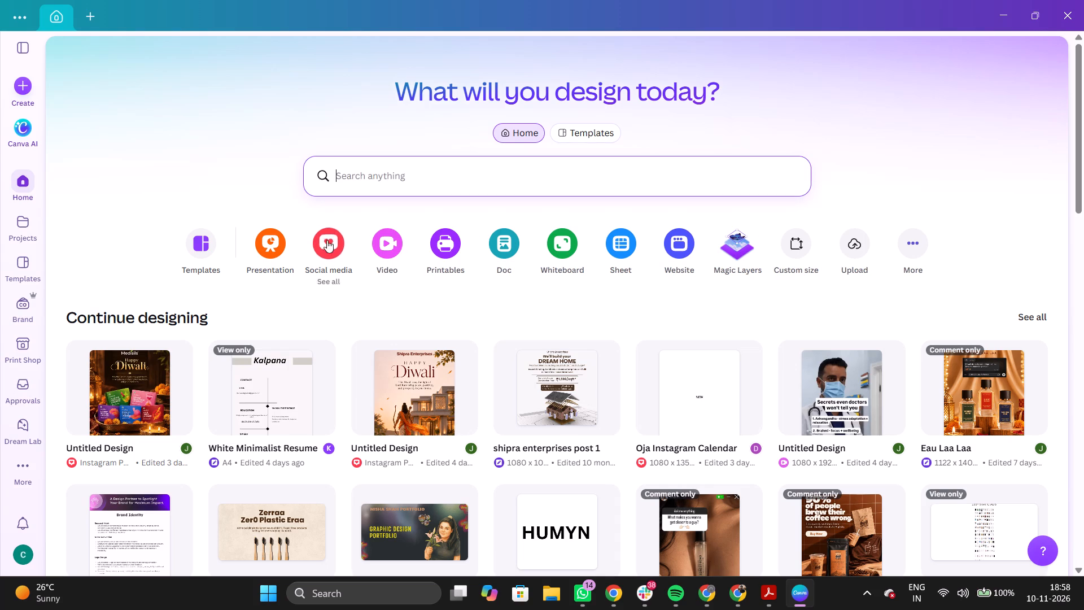
scroll(199, 474, "down", 1)
left_click(100, 435)
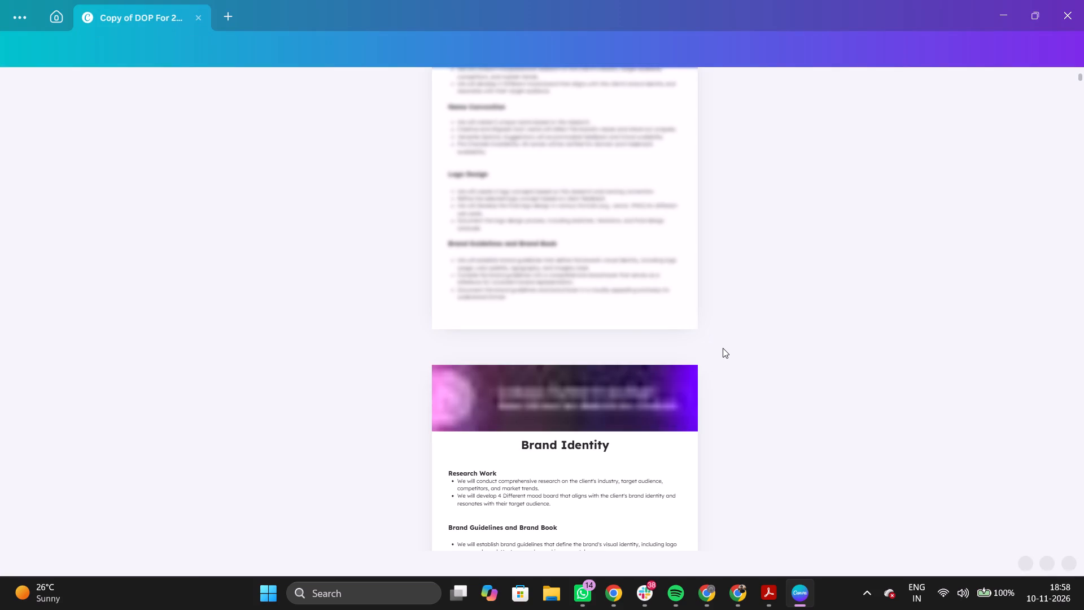
scroll(723, 348, "down", 7)
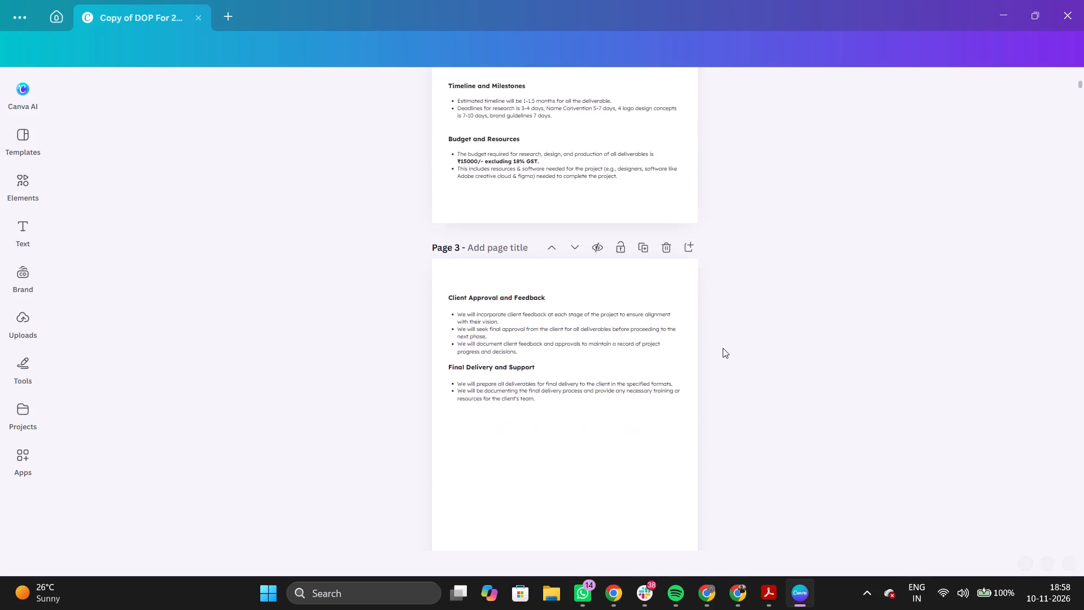
scroll(723, 348, "down", 1)
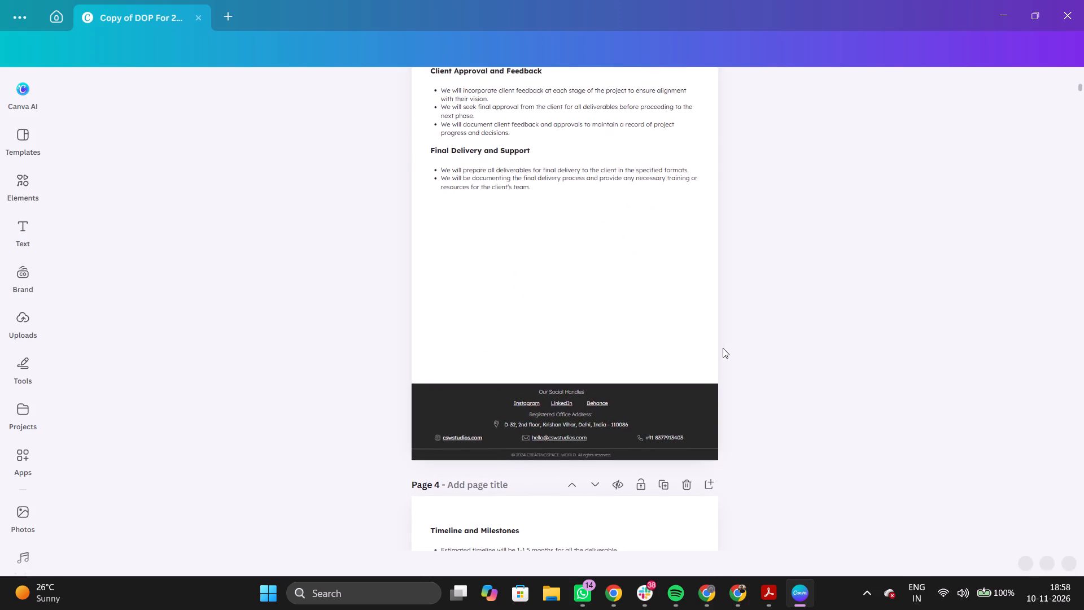
scroll(723, 348, "down", 2)
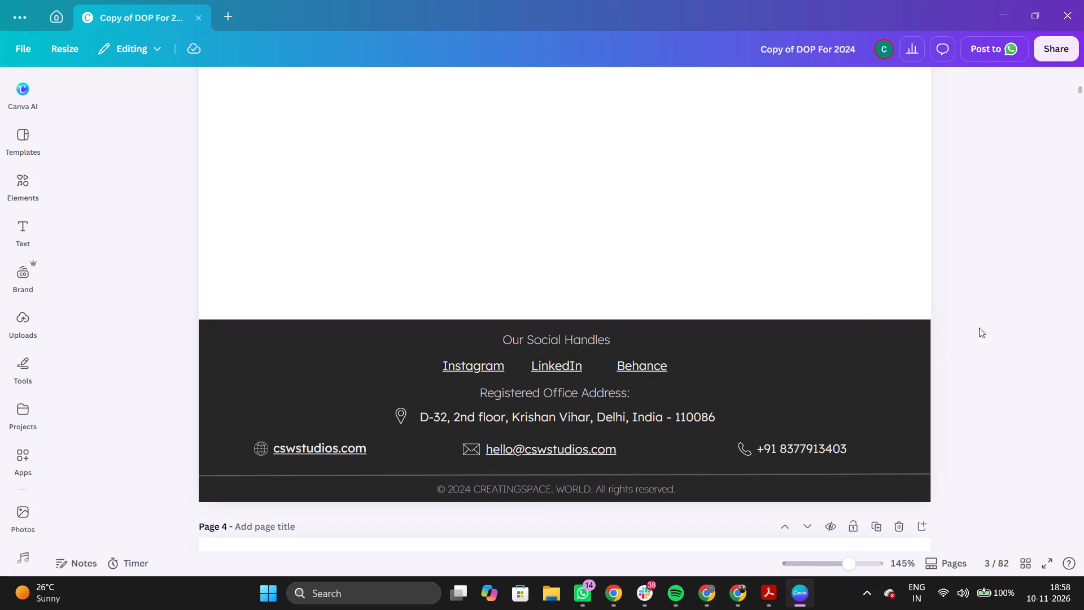
Capture a screenshot of the dark contact footer on page 3 of the design with Snipping Tool and dismiss its notification.
key("shift+super+s")
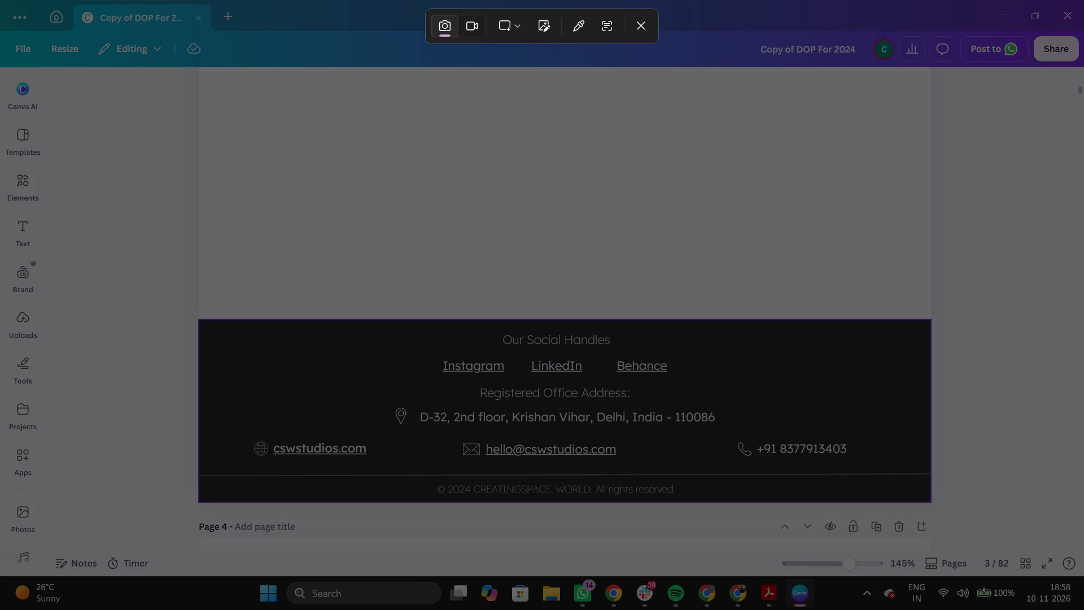
left_click(200, 321)
left_click_drag(212, 328, 222, 334)
left_click_drag(241, 346, 478, 415)
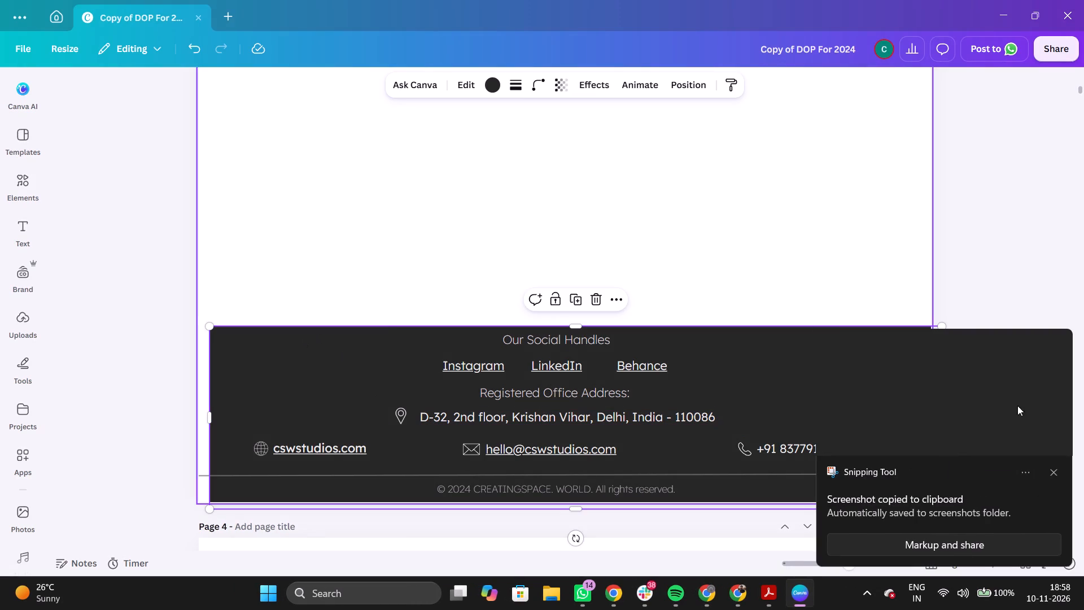
left_click(1055, 467)
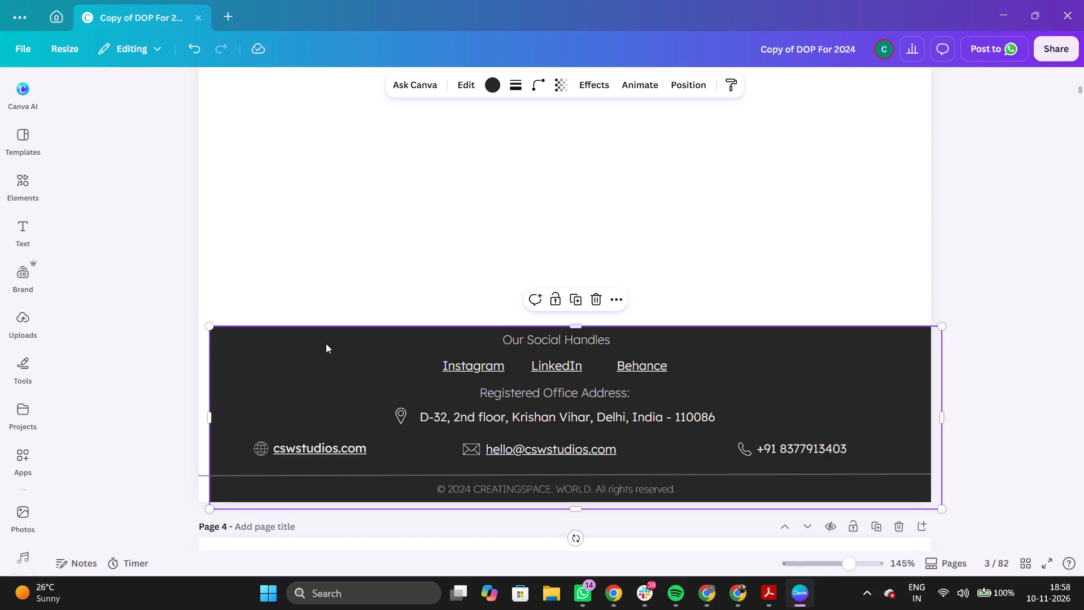
Undo the accidental move of the dark footer background on page 3 of the Canva design and deselect it.
key("ctrl+z")
left_click(156, 289)
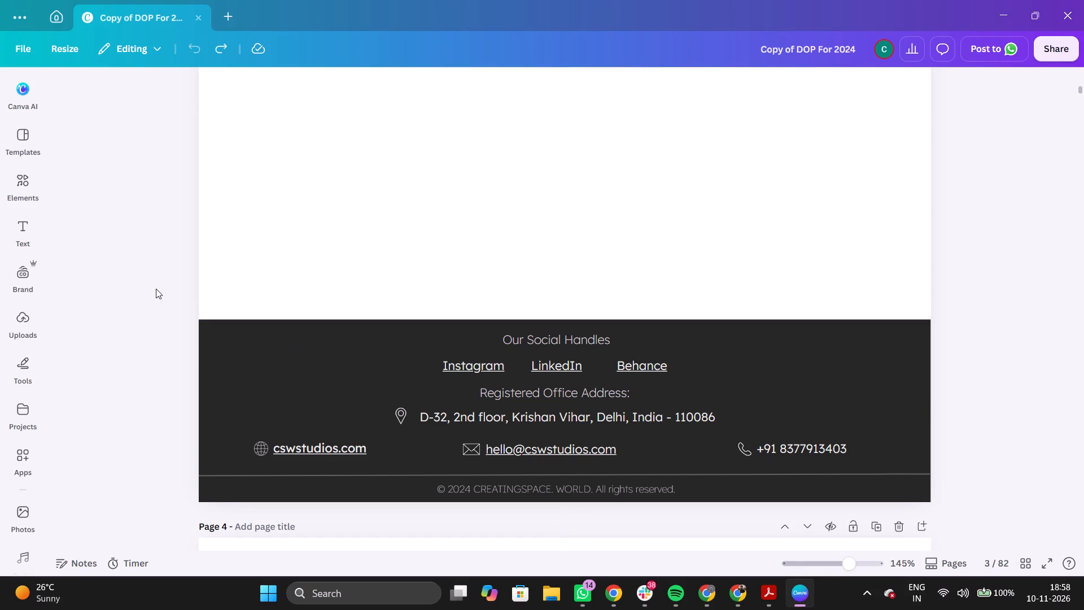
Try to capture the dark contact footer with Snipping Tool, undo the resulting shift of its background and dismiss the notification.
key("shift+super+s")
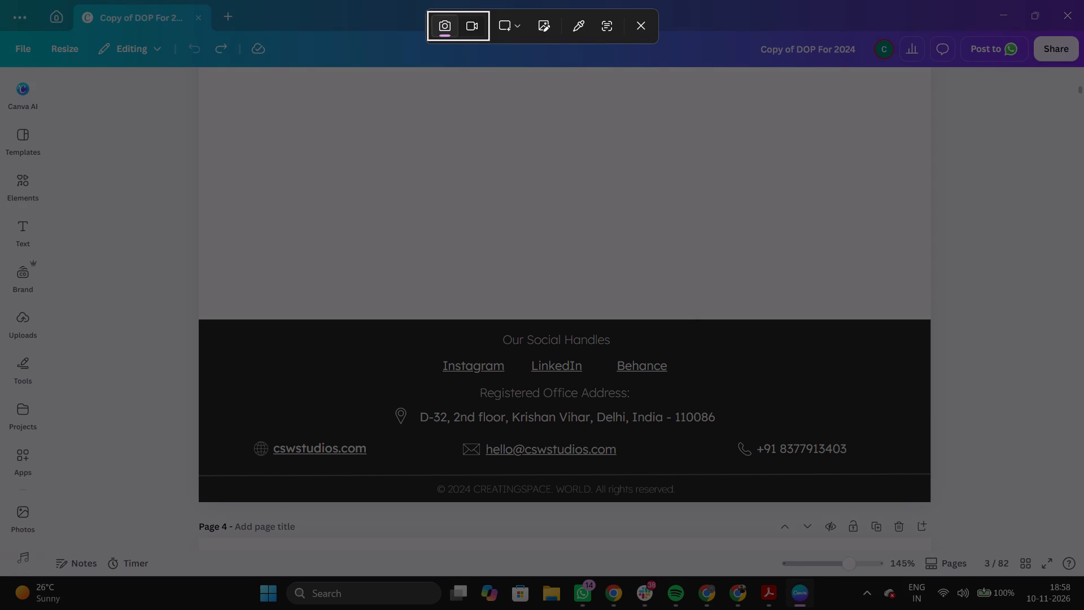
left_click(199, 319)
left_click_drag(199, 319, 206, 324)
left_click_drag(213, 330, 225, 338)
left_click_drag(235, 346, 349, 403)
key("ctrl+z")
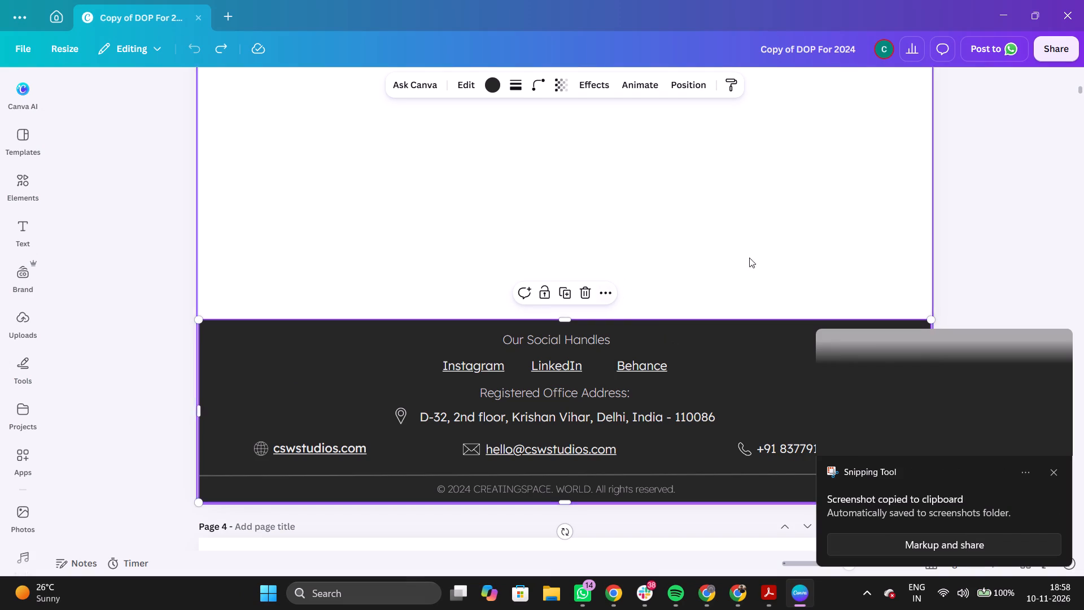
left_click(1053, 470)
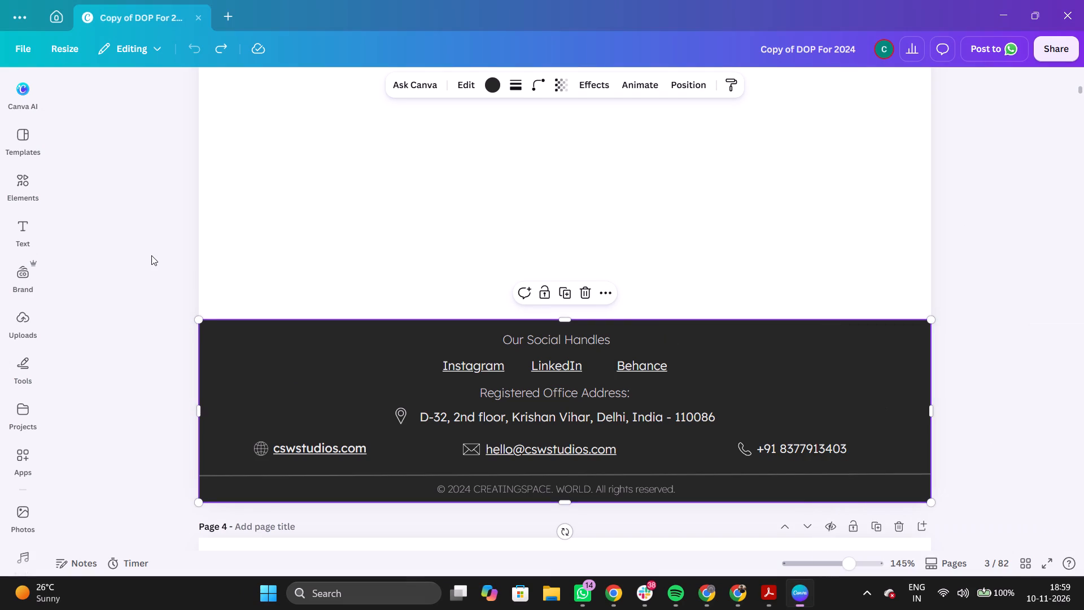
Capture the complete dark contact footer on page 3 with Snipping Tool, from Our Social Handles down to the copyright line.
left_click(151, 255)
key("shift+super+s")
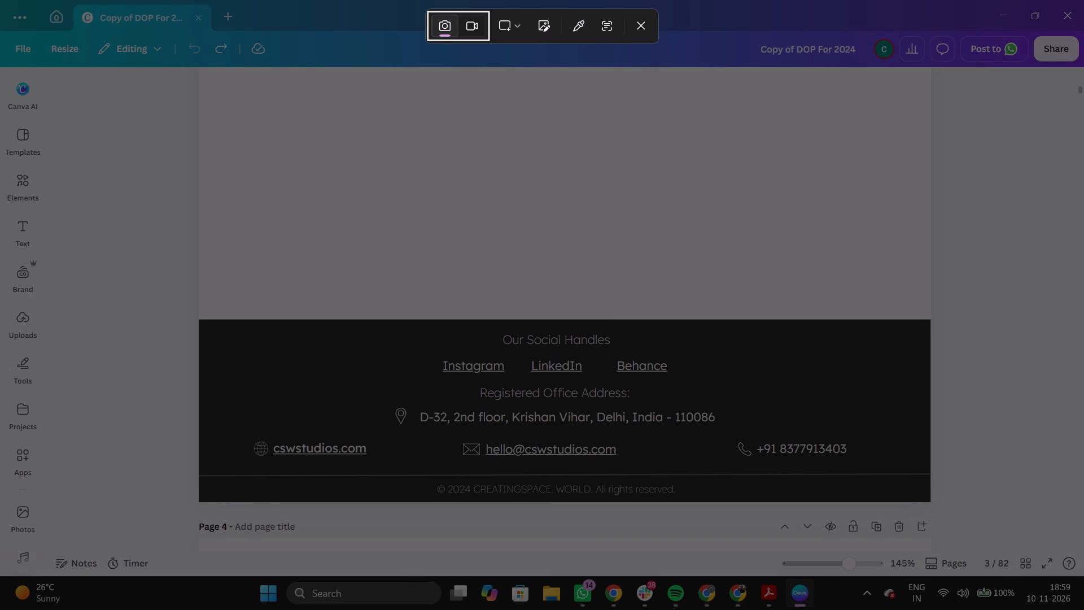
double_click(199, 320)
left_click_drag(199, 320, 207, 325)
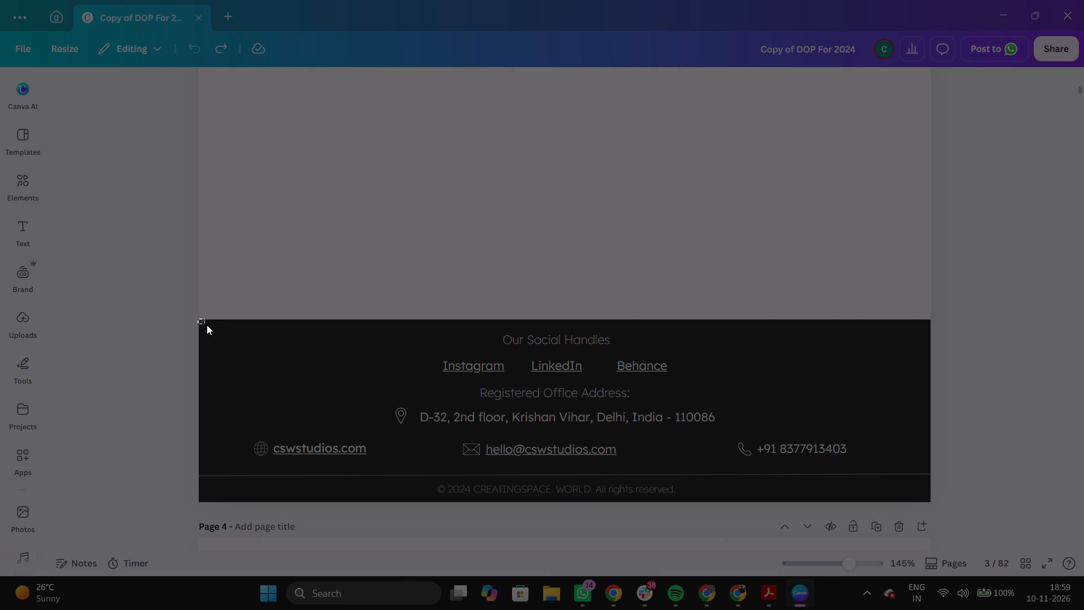
left_click_drag(207, 325, 912, 491)
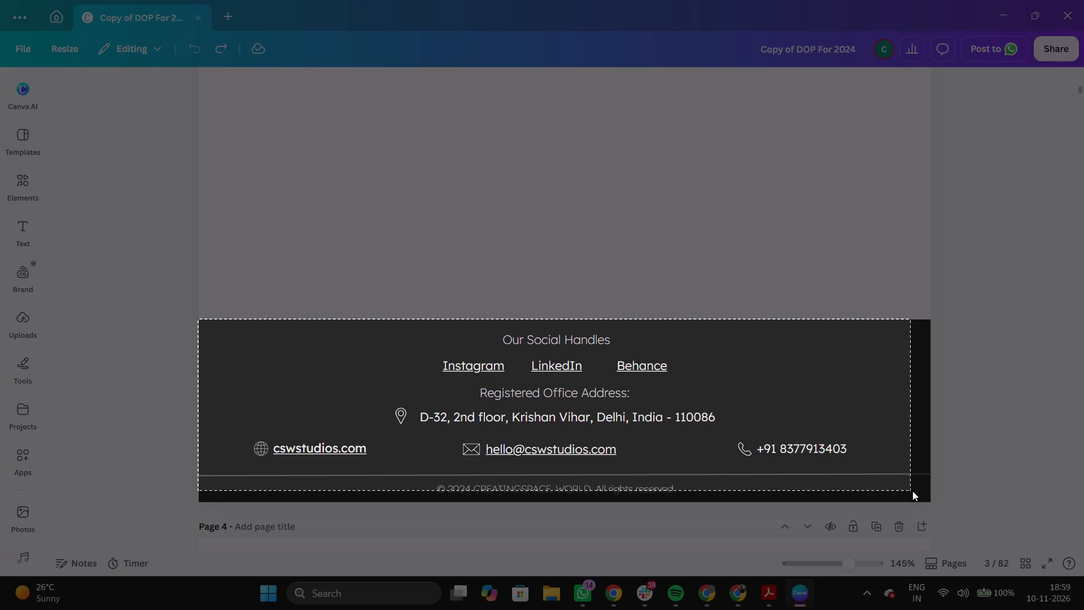
left_click_drag(912, 491, 919, 495)
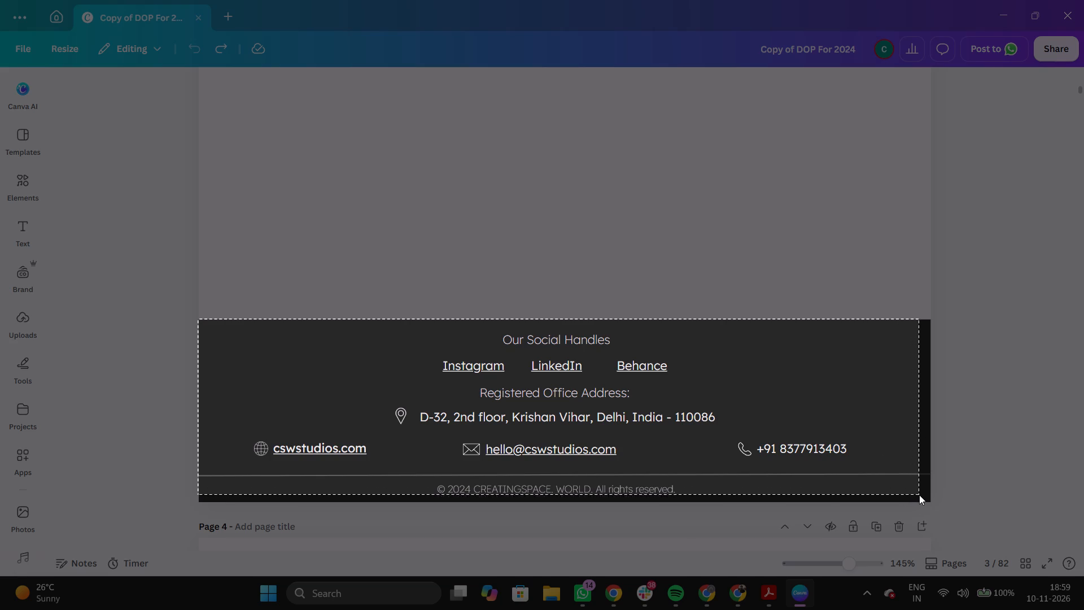
left_click_drag(919, 495, 929, 500)
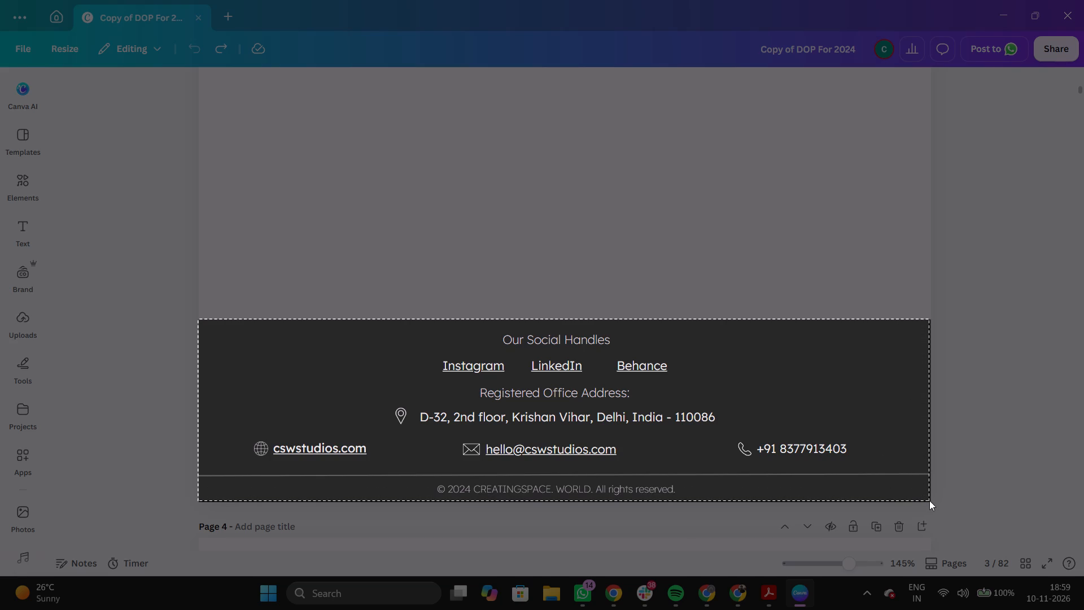
left_click_drag(929, 500, 930, 501)
Switch to the IT services agreement in Google Docs and replace the last page's footer image with the newest screenshot from the Gallery.
key("alt+Tab")
key("alt+Tab")
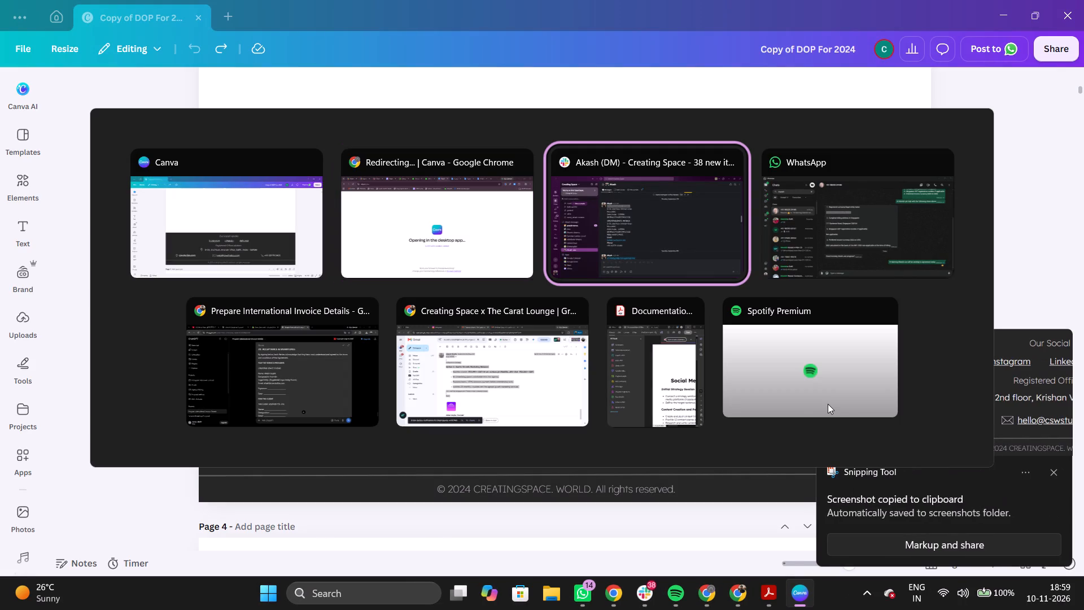
left_click(422, 216, "alt")
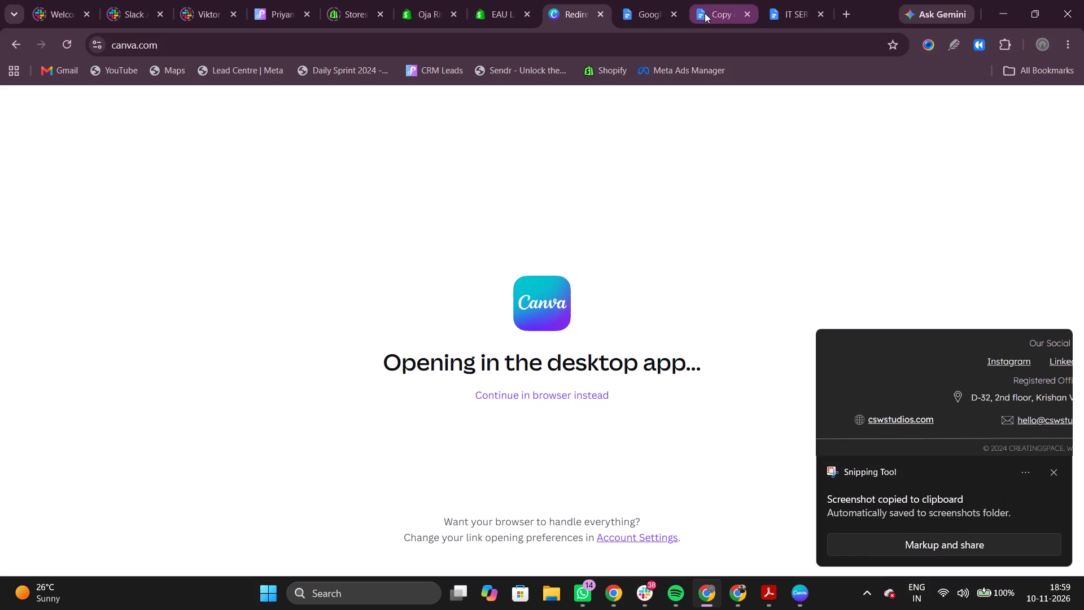
left_click(788, 0)
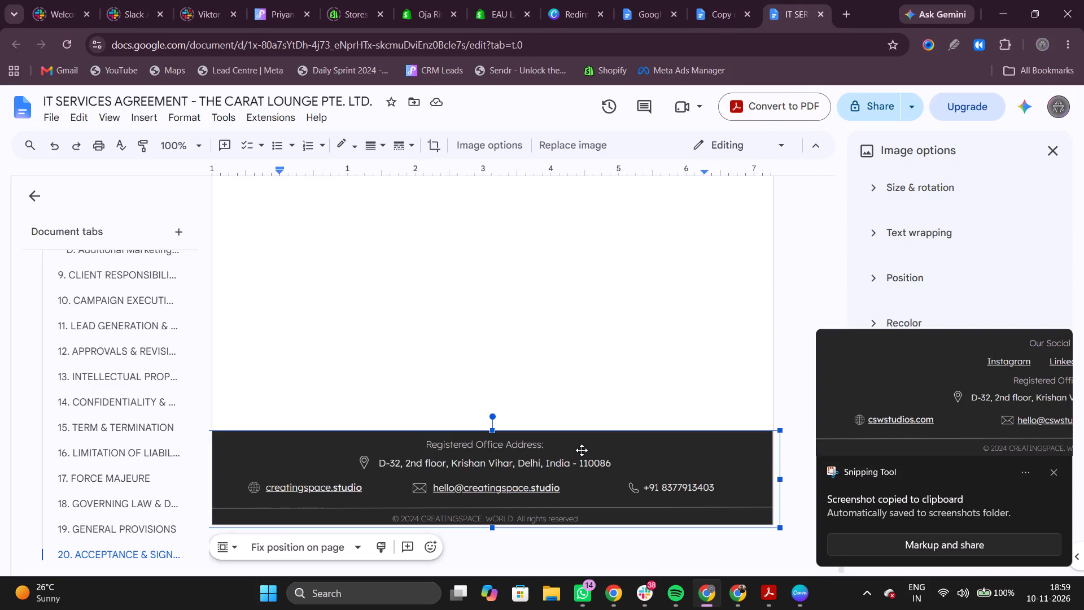
right_click(582, 450)
left_click(670, 260)
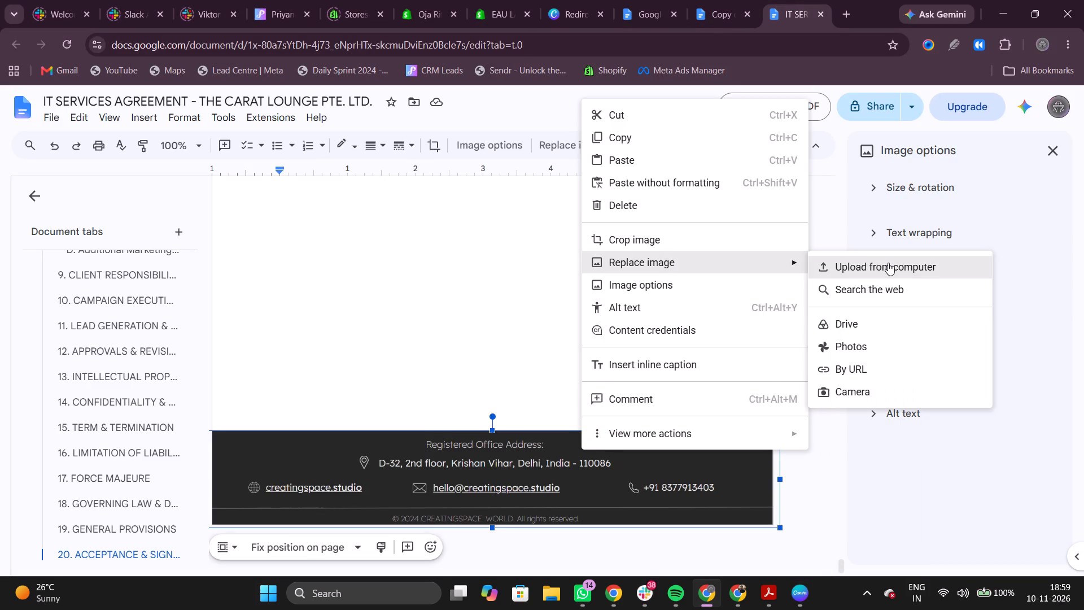
left_click(888, 263)
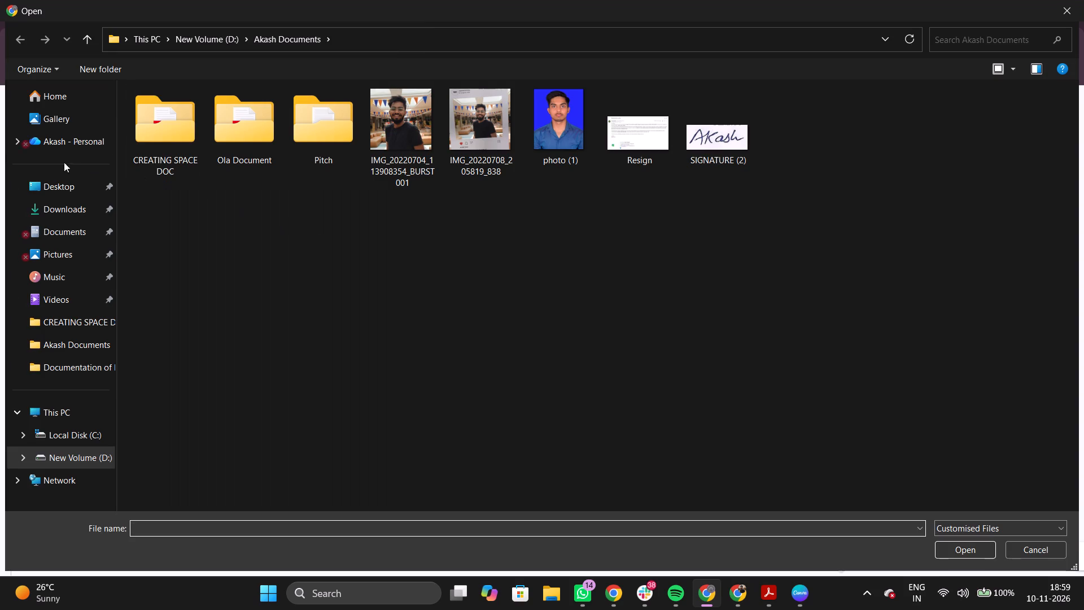
left_click(58, 119)
double_click(161, 143)
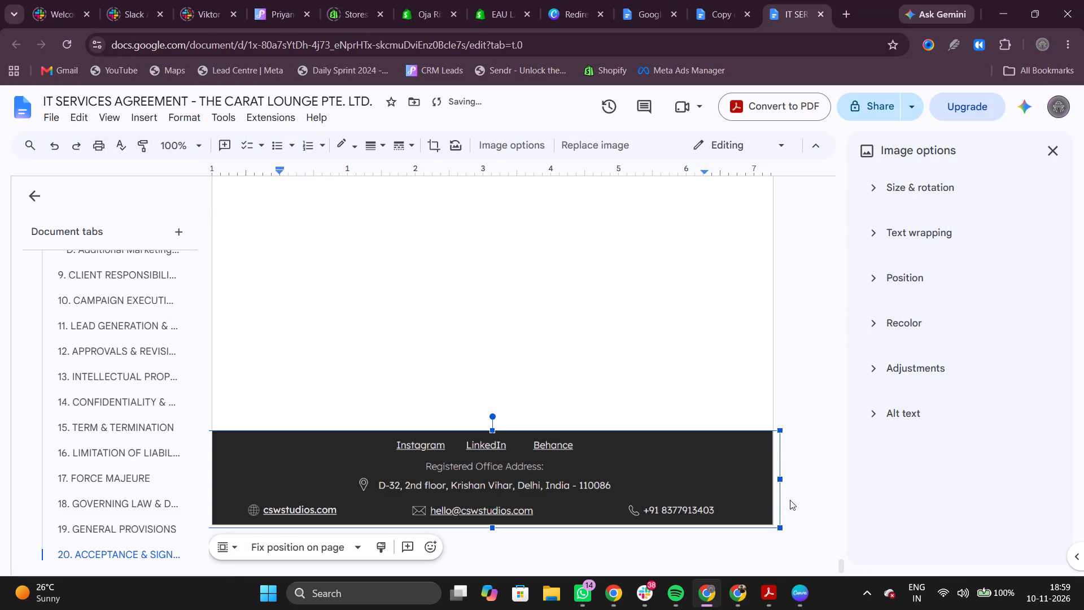
Shrink the footer image slightly so its right edge meets the edge of the page.
left_click_drag(781, 528, 781, 528)
left_click_drag(781, 528, 775, 524)
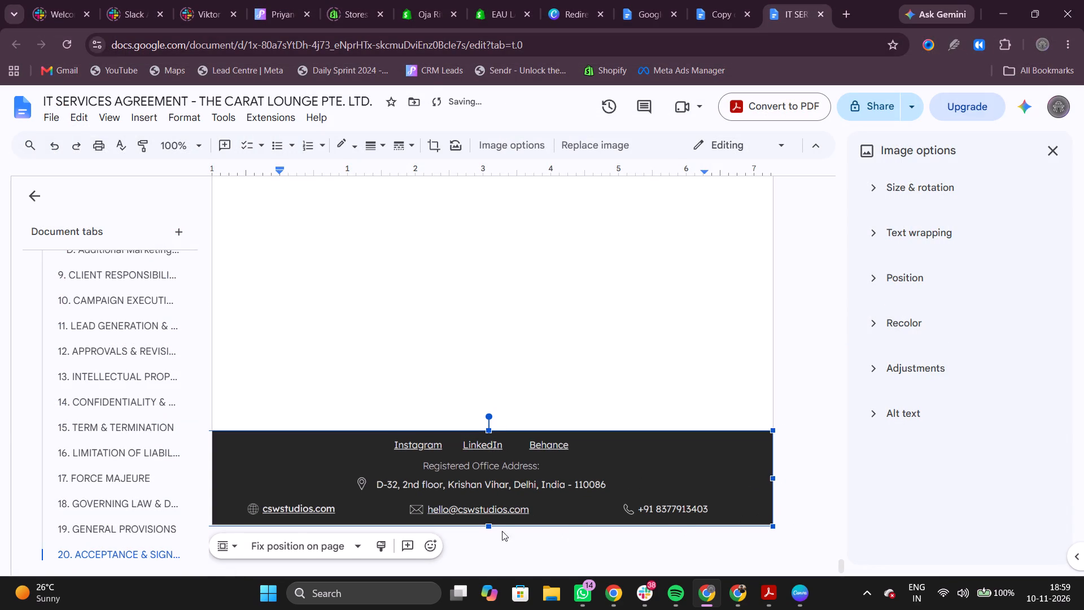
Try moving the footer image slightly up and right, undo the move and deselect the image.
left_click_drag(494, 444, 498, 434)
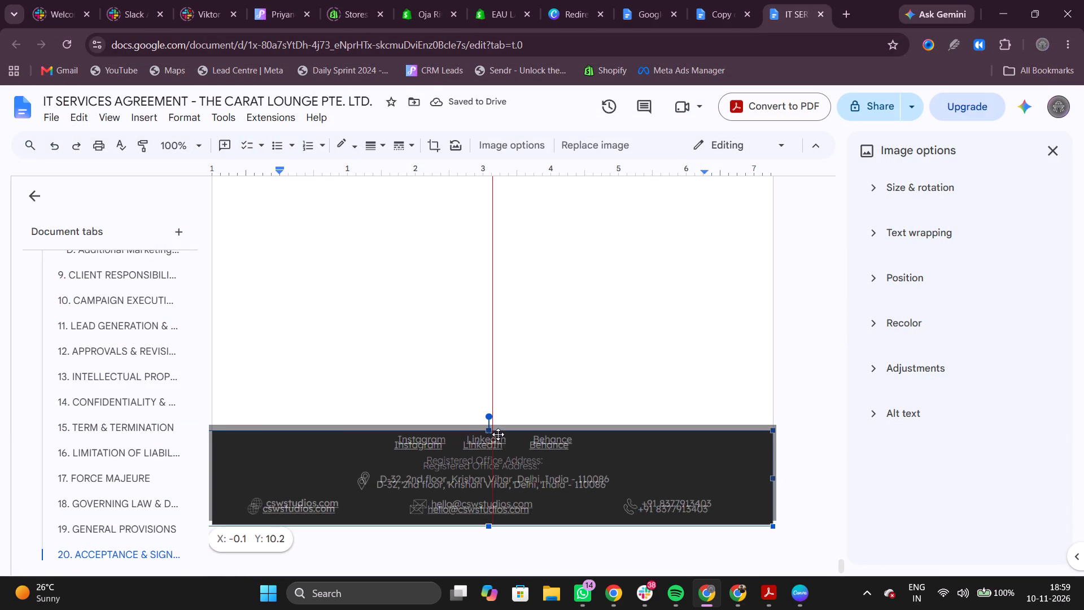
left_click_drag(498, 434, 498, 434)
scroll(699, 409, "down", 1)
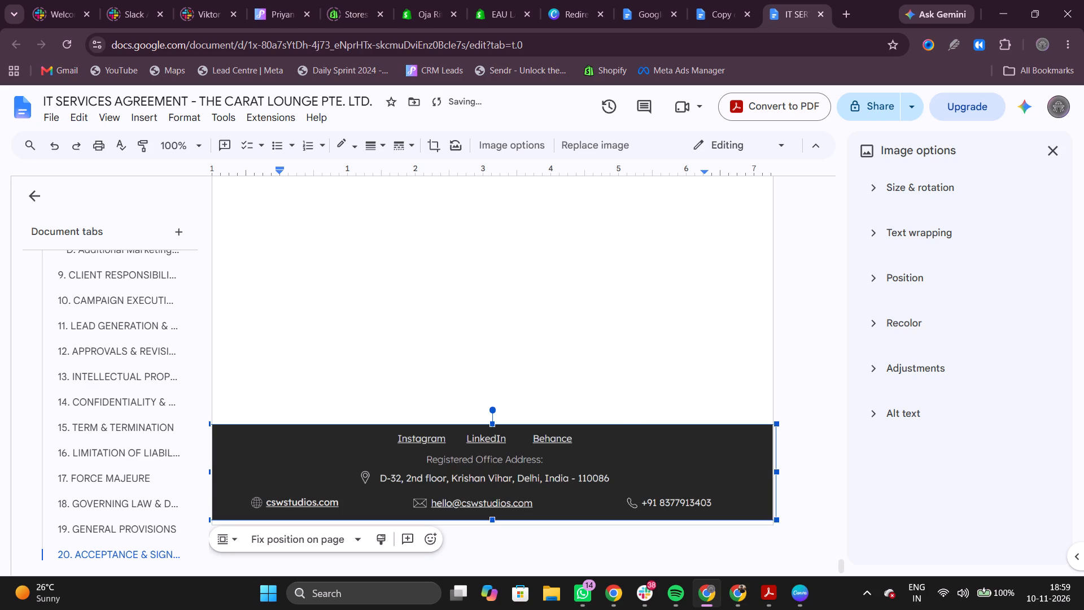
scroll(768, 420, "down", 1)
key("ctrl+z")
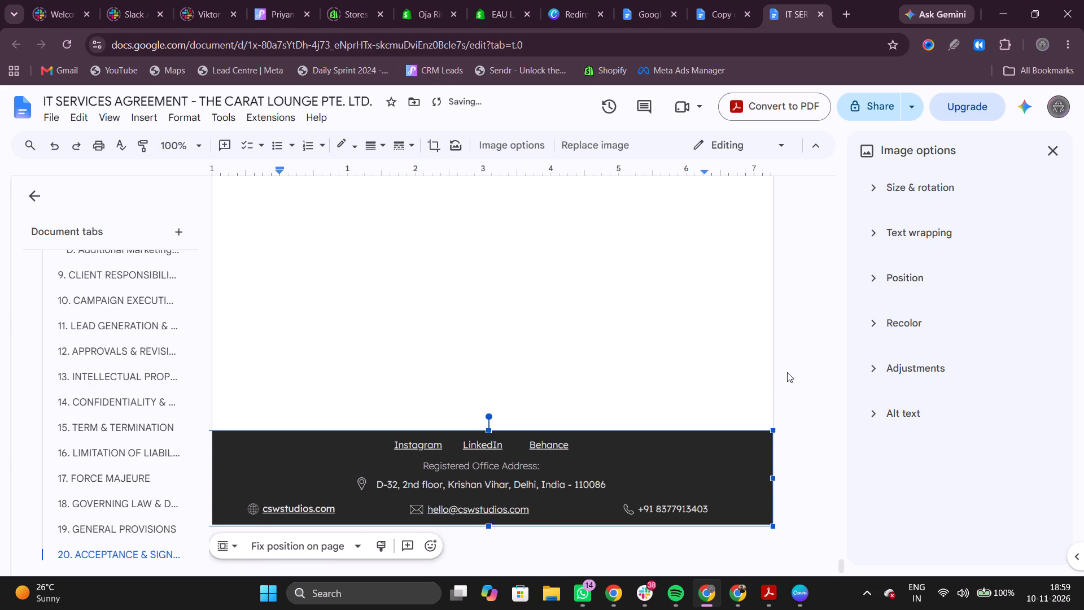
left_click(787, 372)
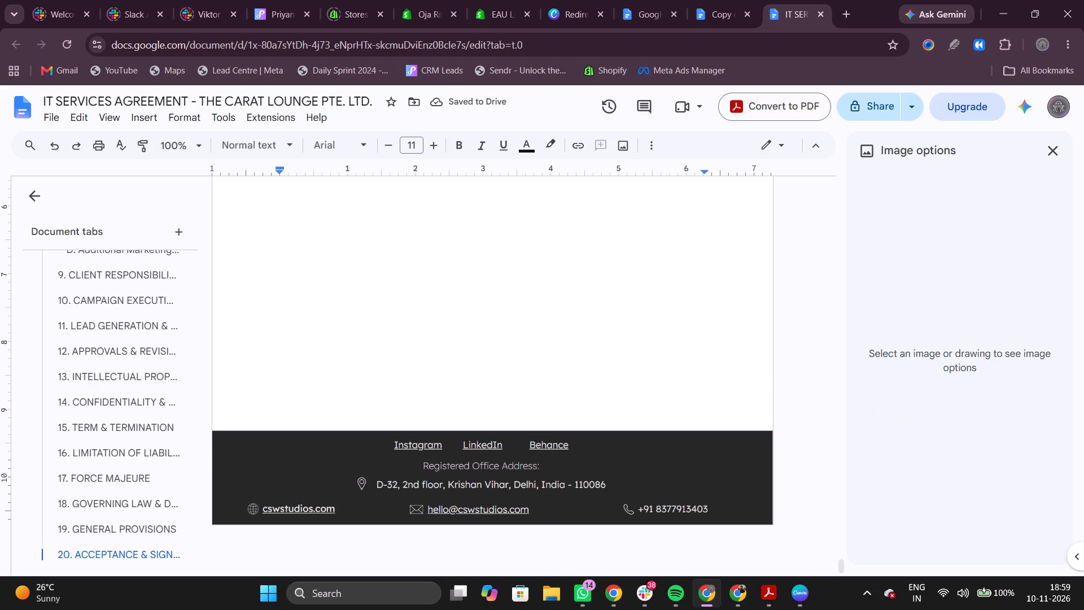
scroll(539, 303, "up", 6)
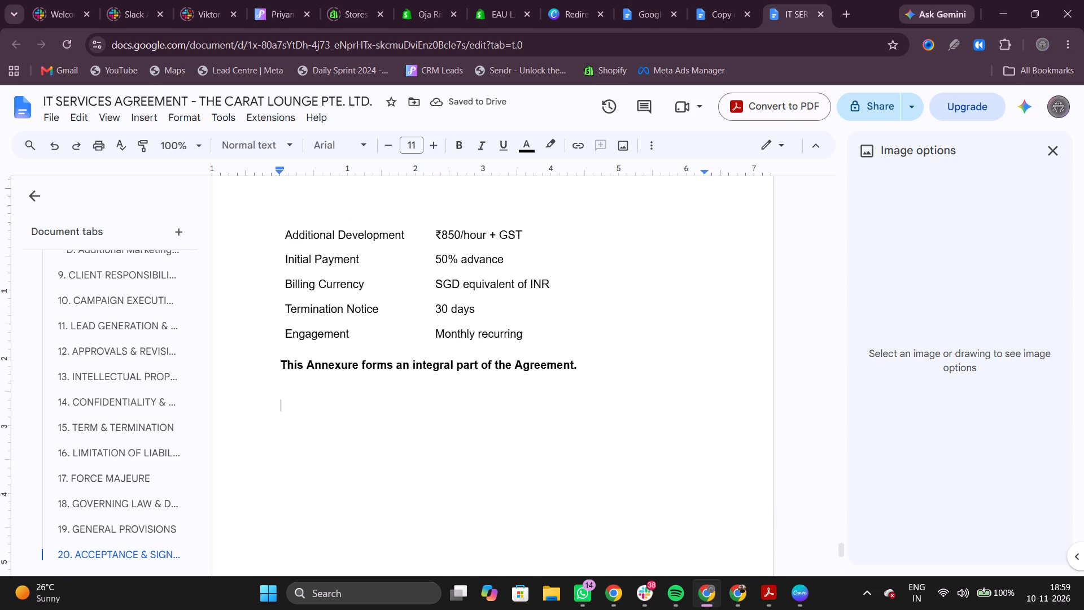
scroll(539, 303, "up", 3)
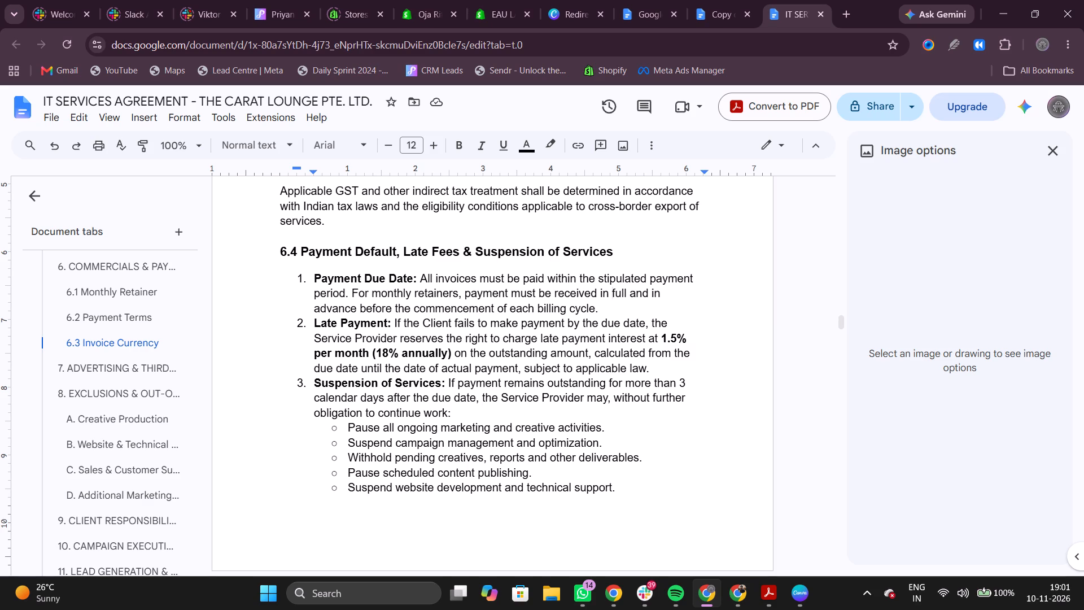
key("shift+Right")
key("shift+Right")
key("shift+Right")
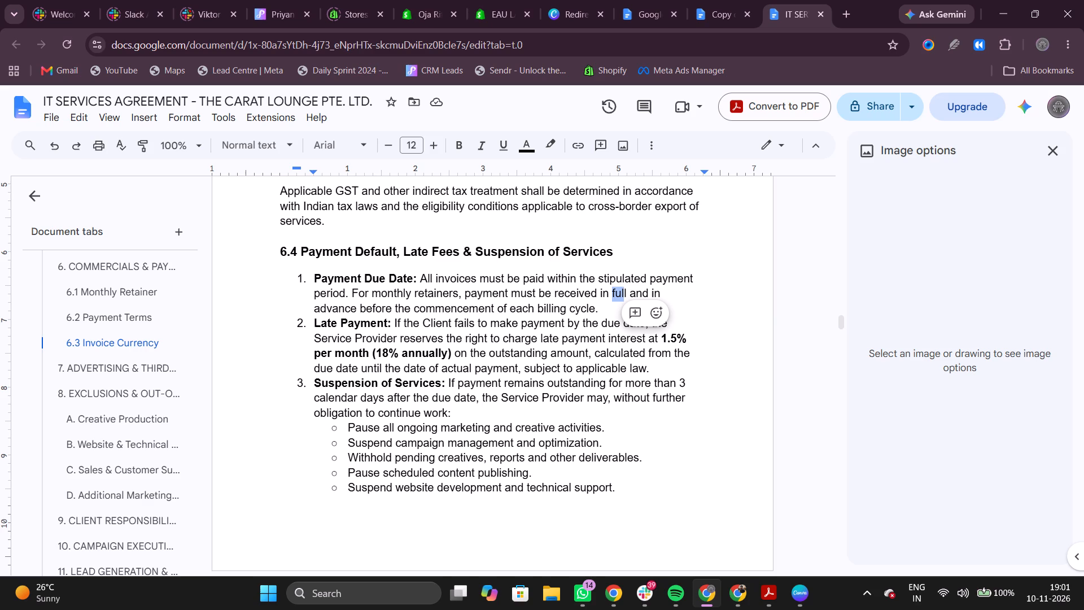
key("shift+Right")
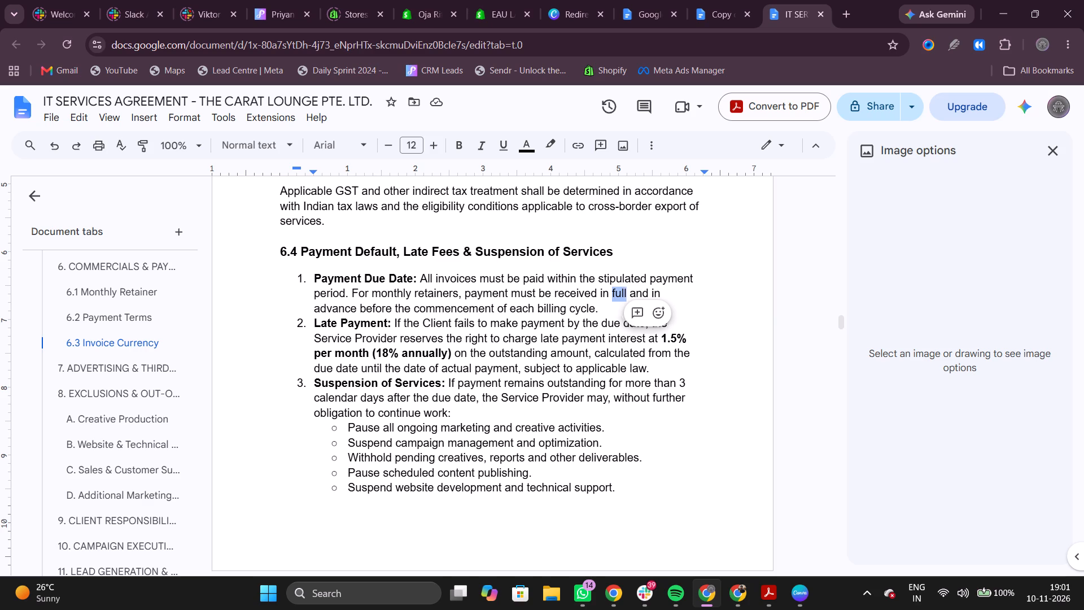
key("shift+Right")
key("shift+Right")
key("shift+Right")
key("shift+Right")
key("shift+Right")
key("shift+Right")
key("shift+Right")
type("50")
key("shift+percent")
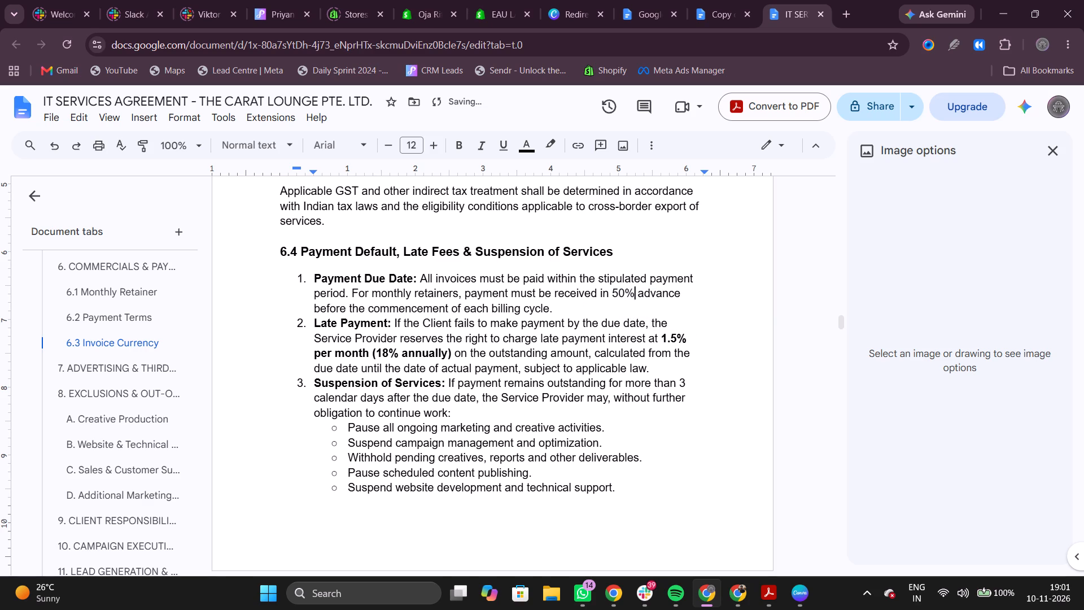
Read the rest of clause 6.4 in the agreement, from the Late Payment item through the Reactivation item.
key("Down")
key("Down")
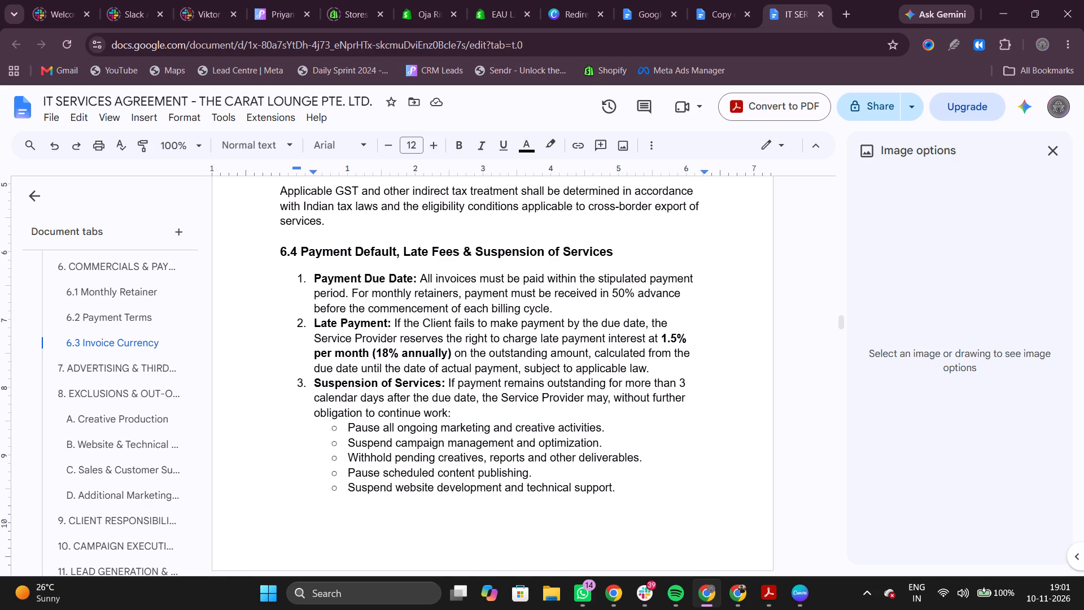
key("Down")
key("Down")
key("Down")
key("Down")
key("Down")
key("Down")
key("Down")
key("Down")
key("Down")
key("Down")
key("Down")
key("Down")
key("Down")
key("Down")
key("Down")
key("Down")
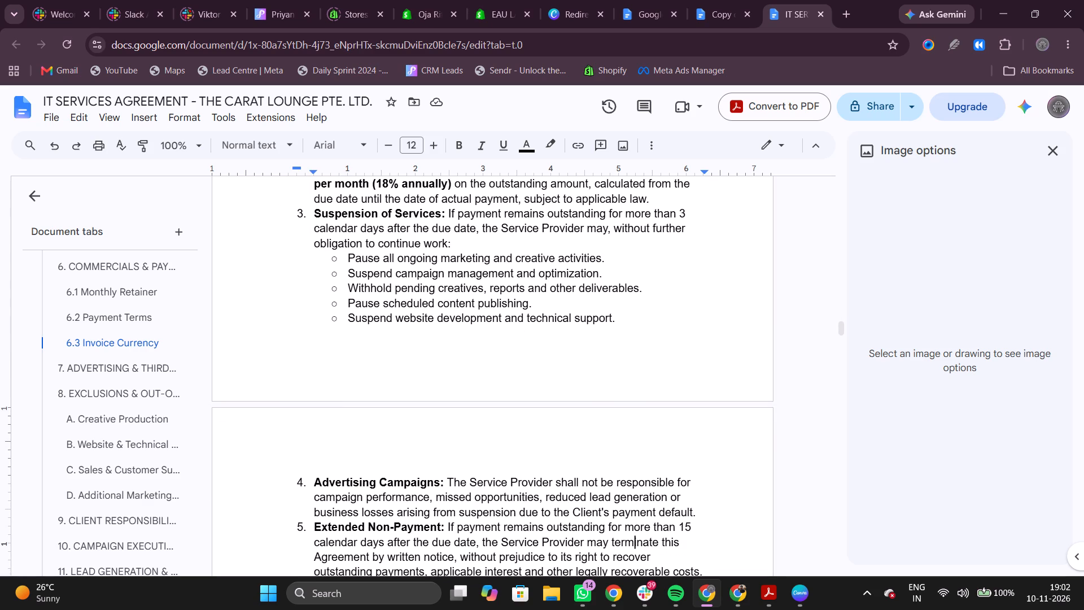
key("Down")
key("Down")
key("Down")
key("Down")
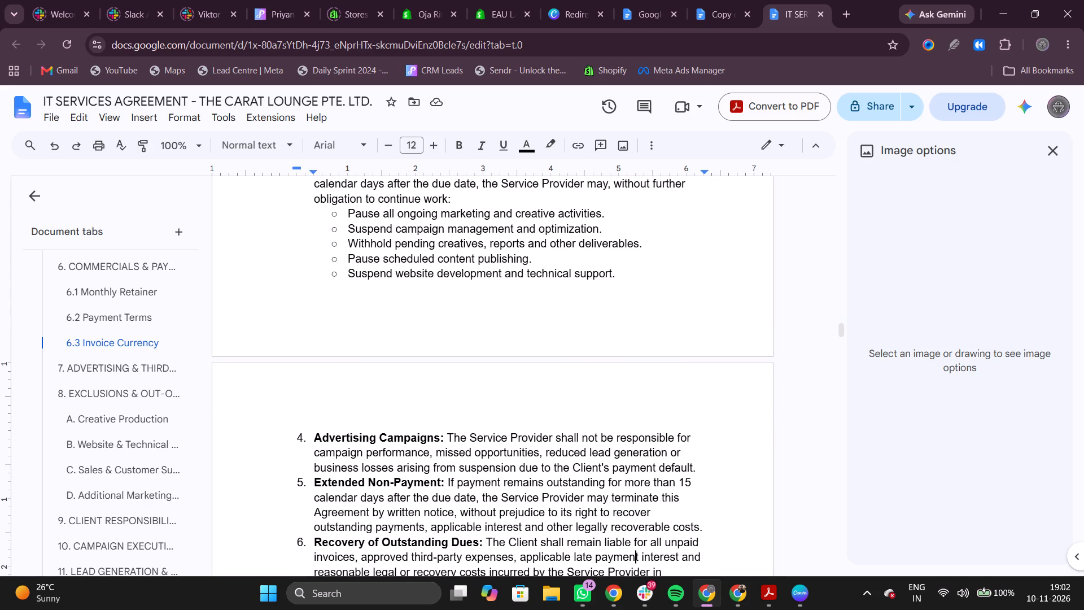
key("Down")
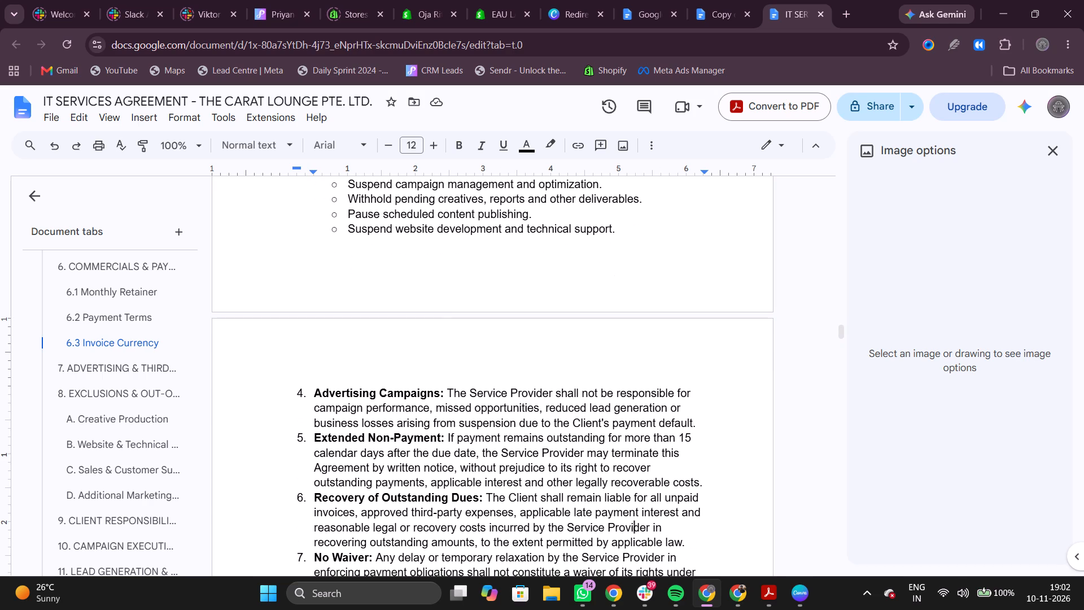
key("Down")
key("Down")
key("Down")
key("Down")
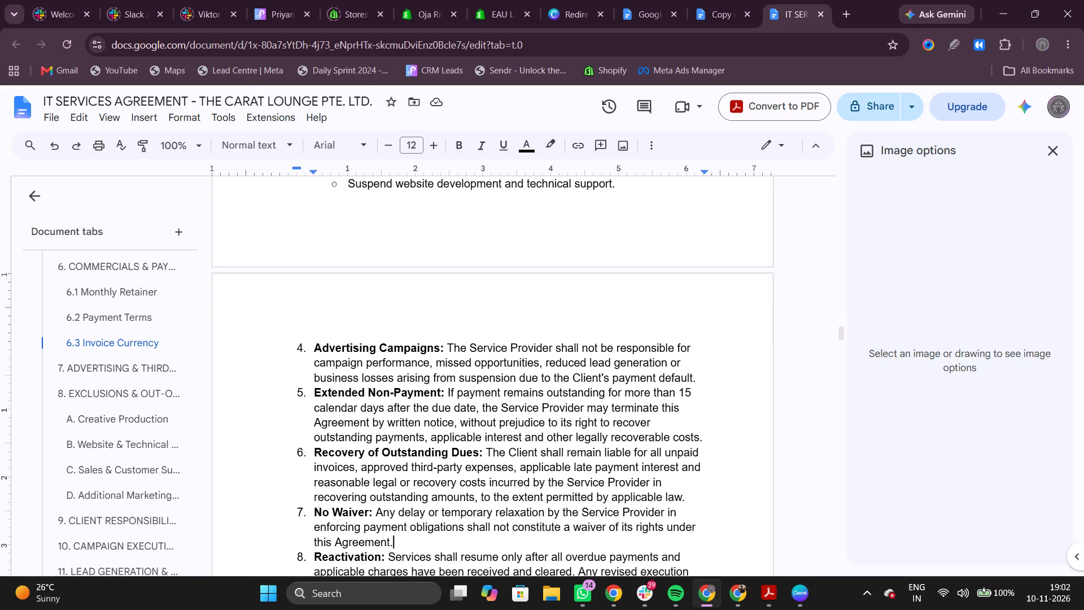
key("Down")
key("Down")
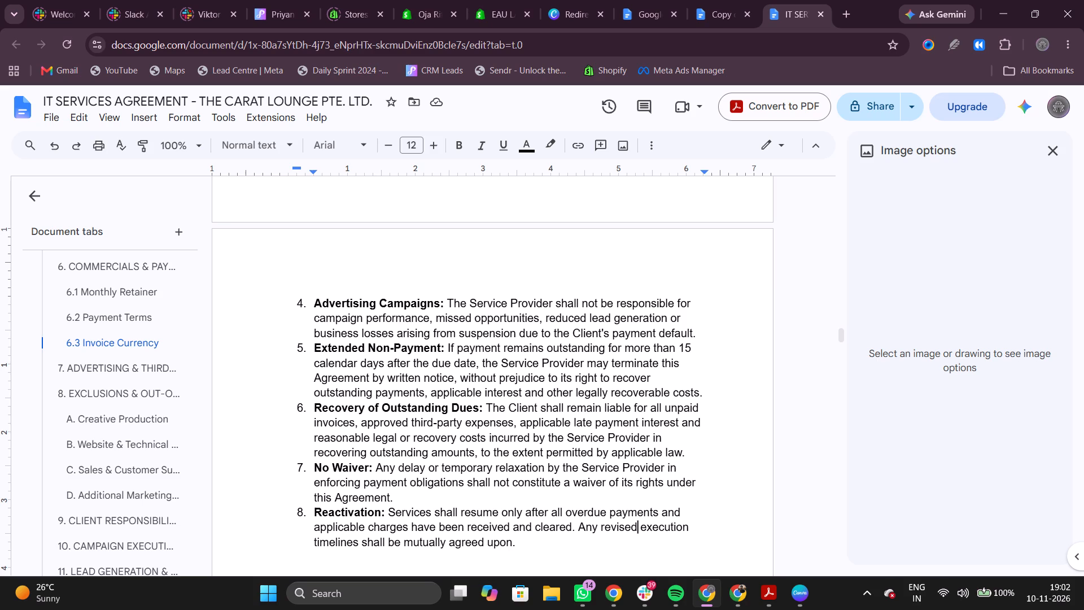
key("Down")
key("Down")
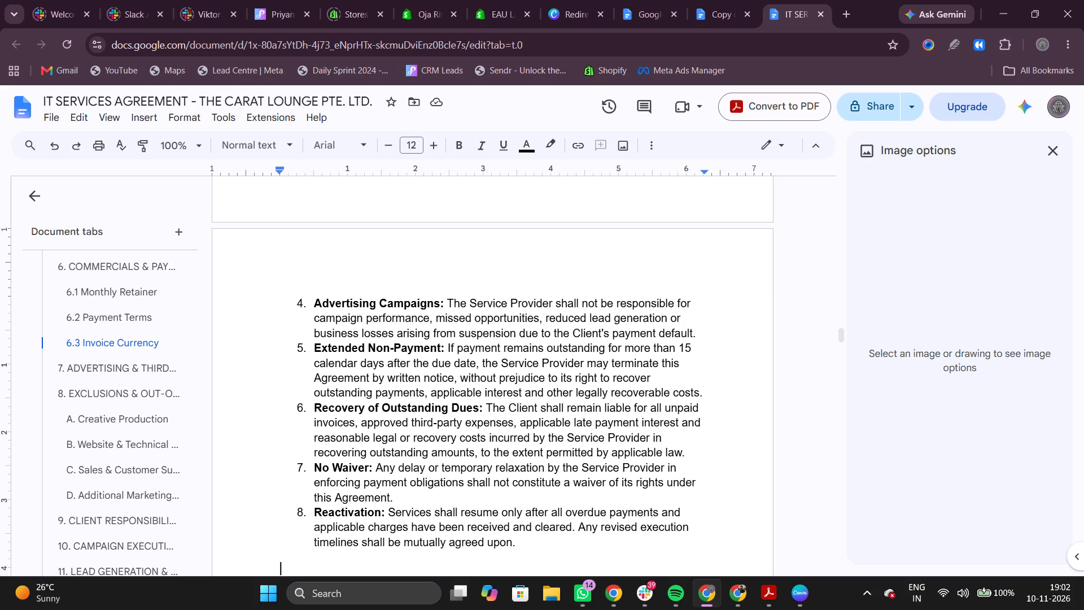
Review the agreement from section 7 Advertising & Third-Party Expenses through to the end of Annexure A.
key("Down")
key("Down")
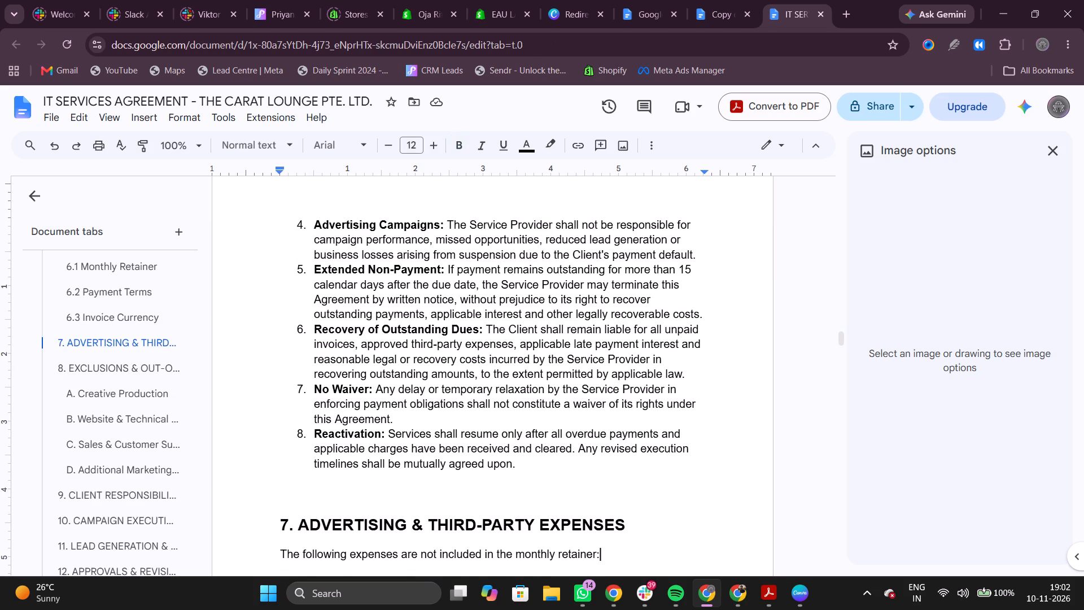
key("Down")
key("Down")
key("Down")
key("Down")
key("Down")
key("Down")
key("Down")
key("Down")
key("Down")
key("Down")
key("Down")
key("Down")
key("Down")
key("Down")
key("Down")
key("Down")
key("Down")
key("Down")
key("Down")
key("Down")
key("Down")
key("Down")
key("Down")
key("Down")
key("Down")
key("Down")
key("Down")
key("Down")
key("Down")
key("Down")
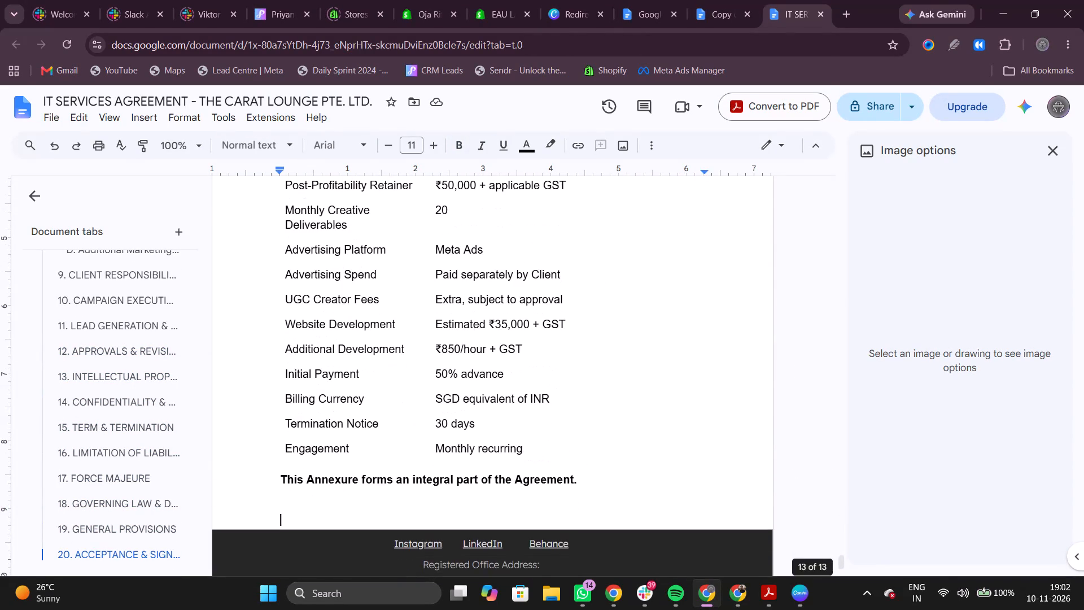
Delete the horizontal line between the client's signature block and the Annexure A – Commercial Summary heading.
key("Up")
key("Up")
key("Up")
key("Up")
key("Up")
key("Up")
key("Up")
key("Up")
key("Up")
key("Up")
key("Up")
key("Up")
key("Up")
key("Up")
key("Up")
key("Up")
key("Up")
key("Up")
key("Up")
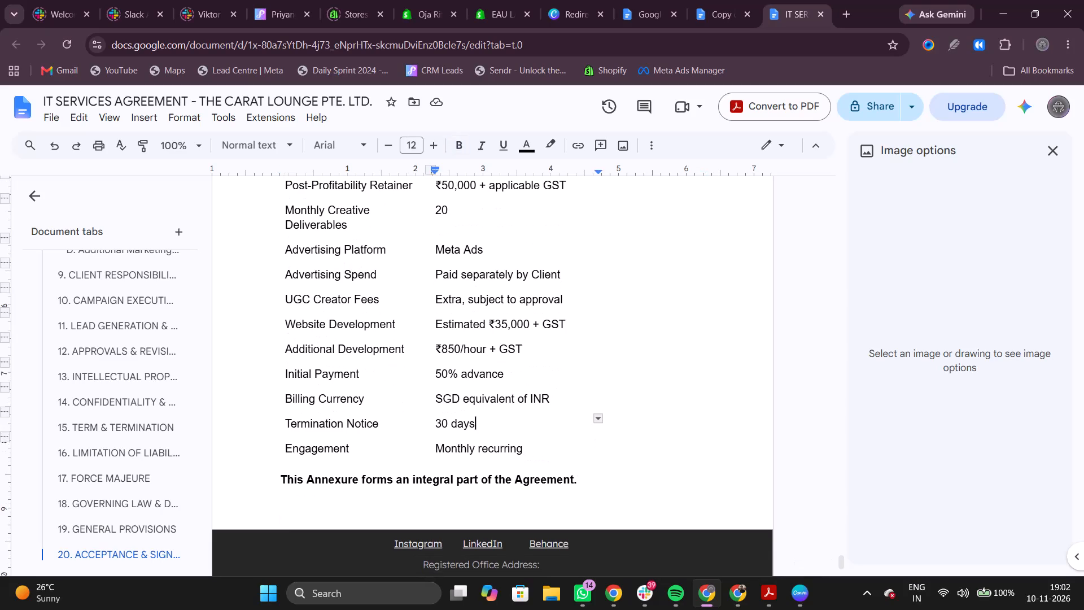
key("Up")
key("Up")
key("Up")
key("Up")
key("Up")
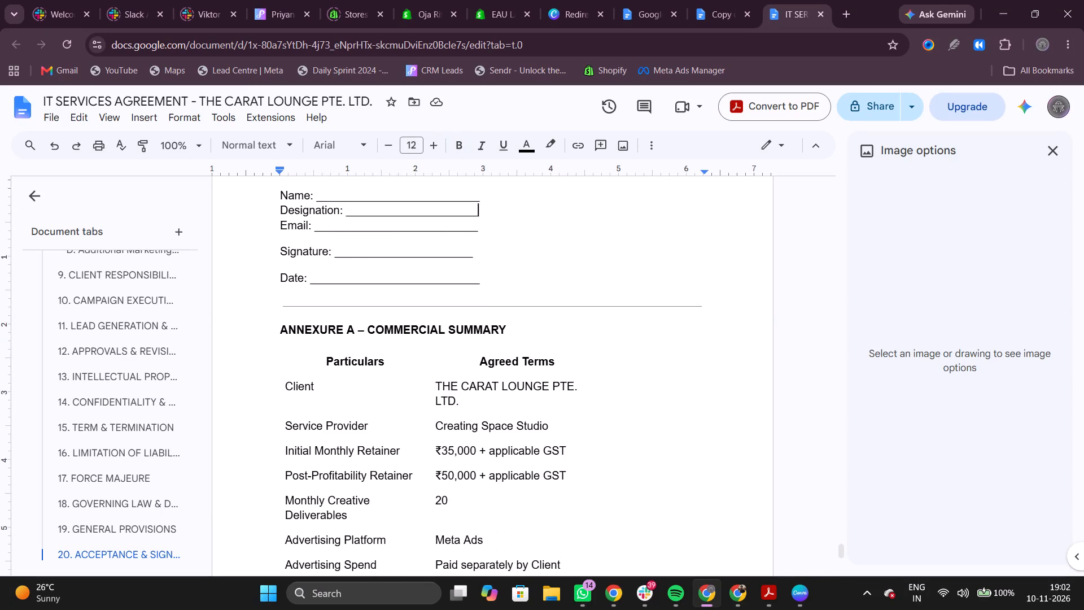
key("Up")
key("Up")
key("Down")
key("Down")
key("Down")
key("Down")
key("Down")
key("Down")
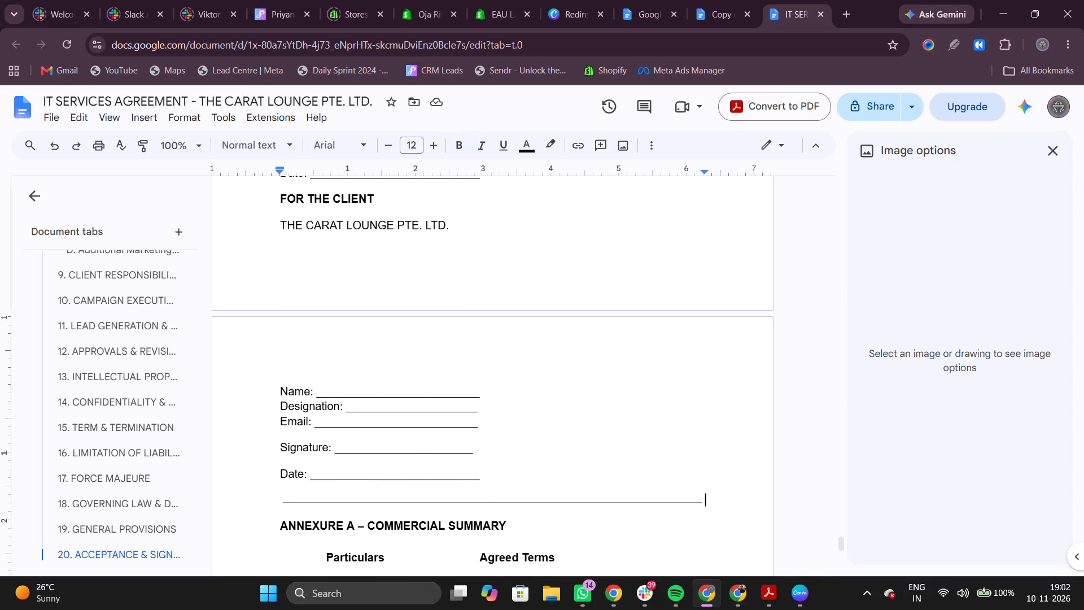
key("BackSpace")
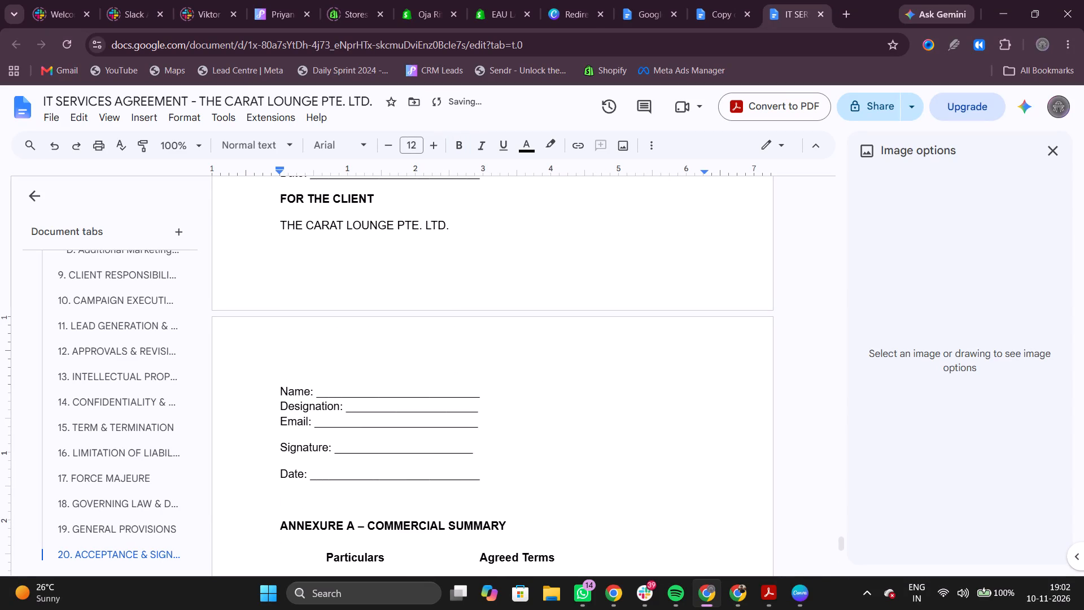
Look back through the agreement from the signature section up to the IT Services Agreement title.
key("Up")
key("Up")
key("Up")
key("Up")
key("Up")
key("Up")
key("Up")
key("Up")
key("Up")
key("Up")
key("Up")
key("Up")
key("Up")
key("Up")
key("Up")
key("Up")
key("Up")
key("Up")
key("Up")
key("Up")
key("Up")
key("Up")
key("Up")
key("Up")
key("Up")
key("Up")
key("Up")
key("Up")
key("Up")
key("Up")
key("Up")
key("Up")
key("Up")
key("Up")
key("Up")
key("Up")
key("Up")
key("Up")
key("Up")
key("Up")
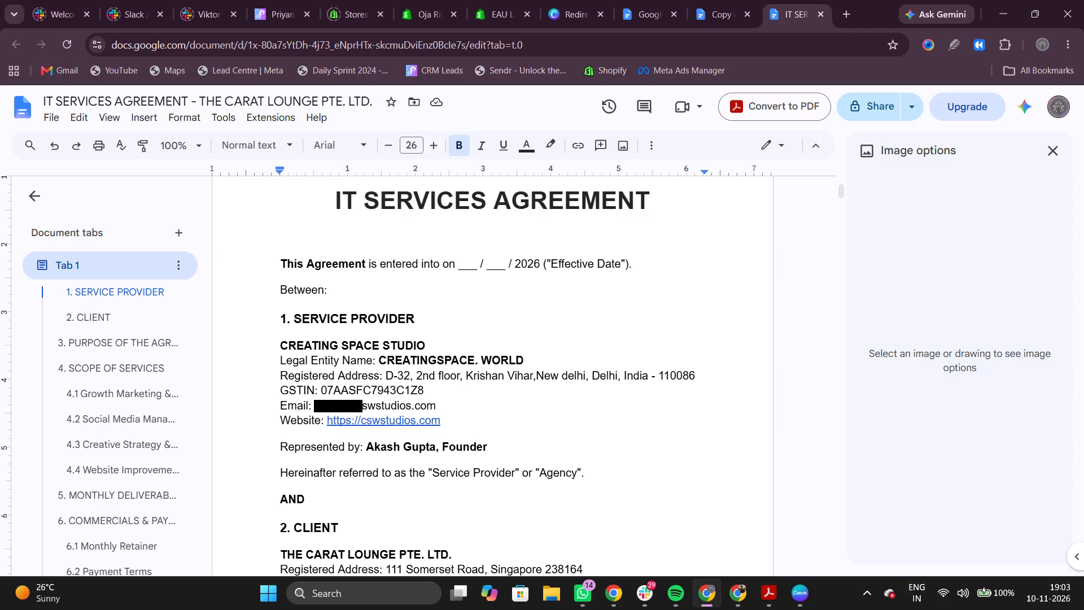
Open the general access options in the agreement's sharing settings.
left_click(339, 247)
left_click(862, 109)
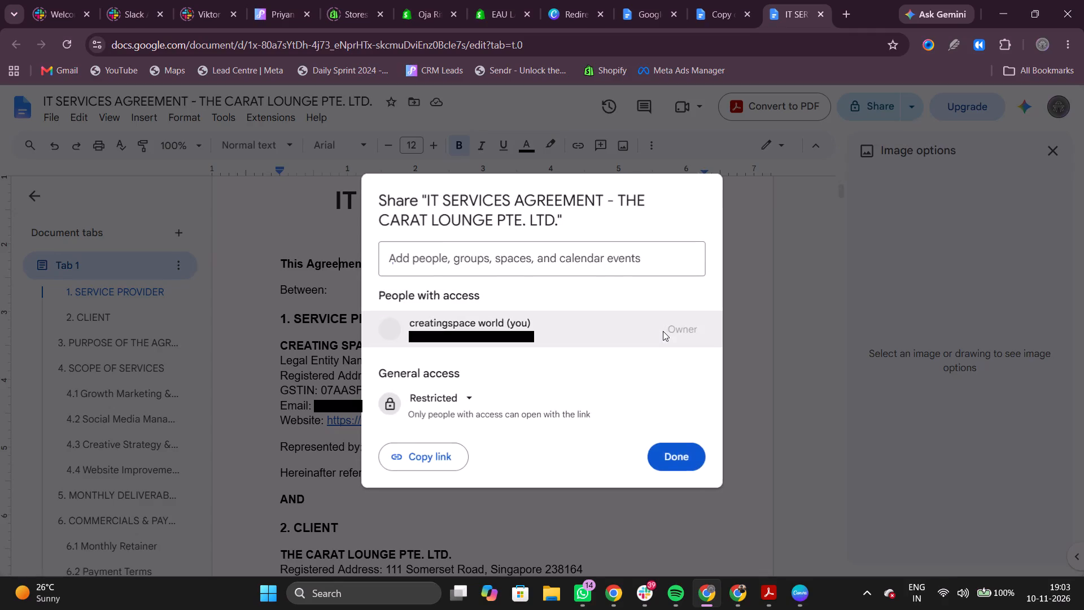
left_click(449, 397)
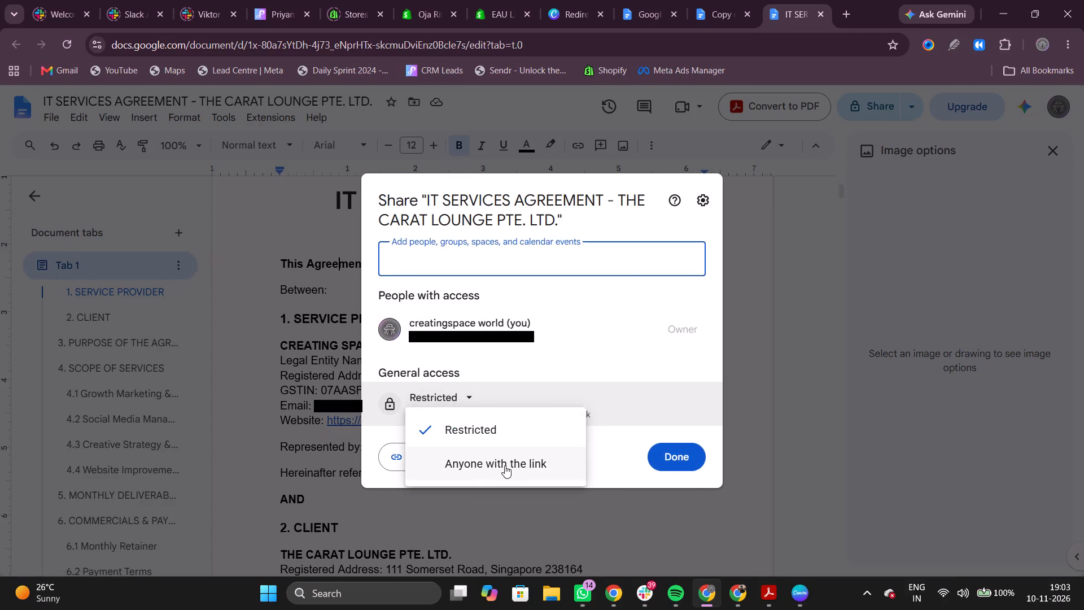
Set the agreement's general access to anyone with the link, with permission to comment.
left_click(505, 465)
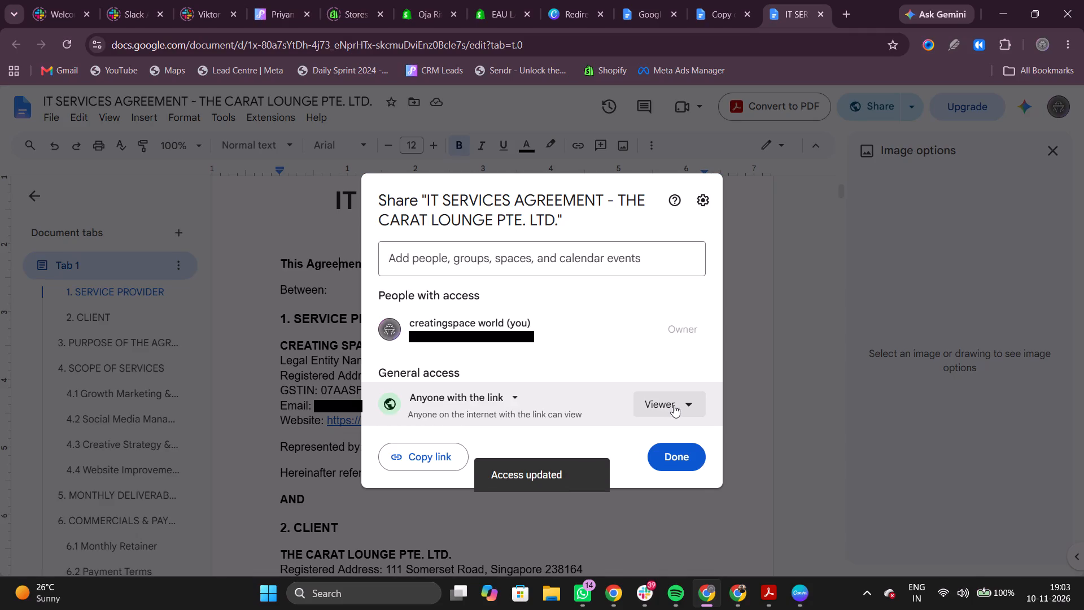
left_click(674, 405)
left_click(633, 484)
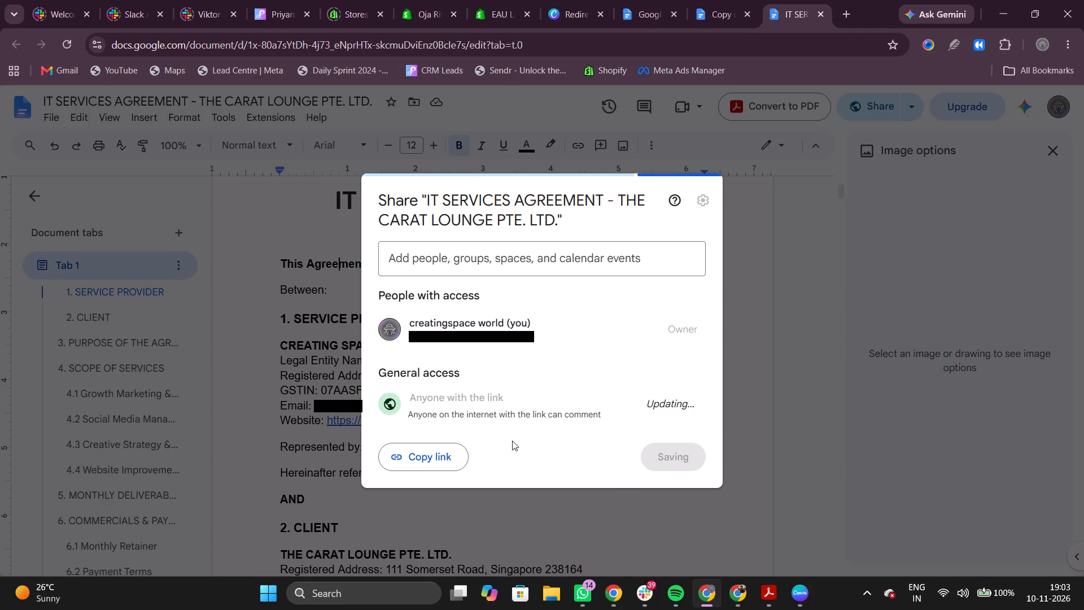
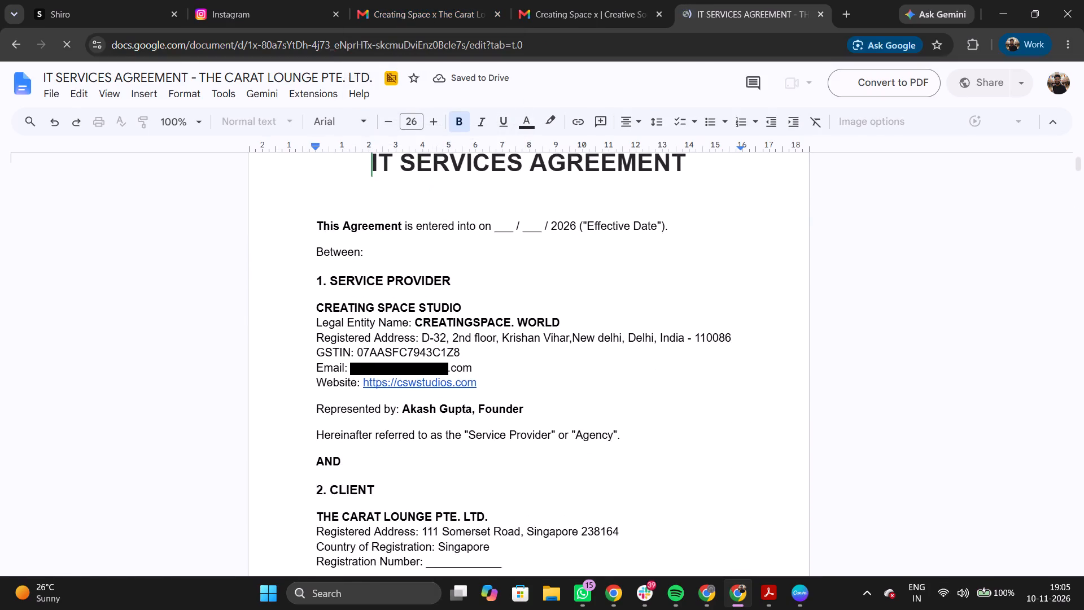
Review the shared agreement from section 1 Service Provider through section 4.4 Website Improvements & IT Development.
scroll(527, 367, "down", 4)
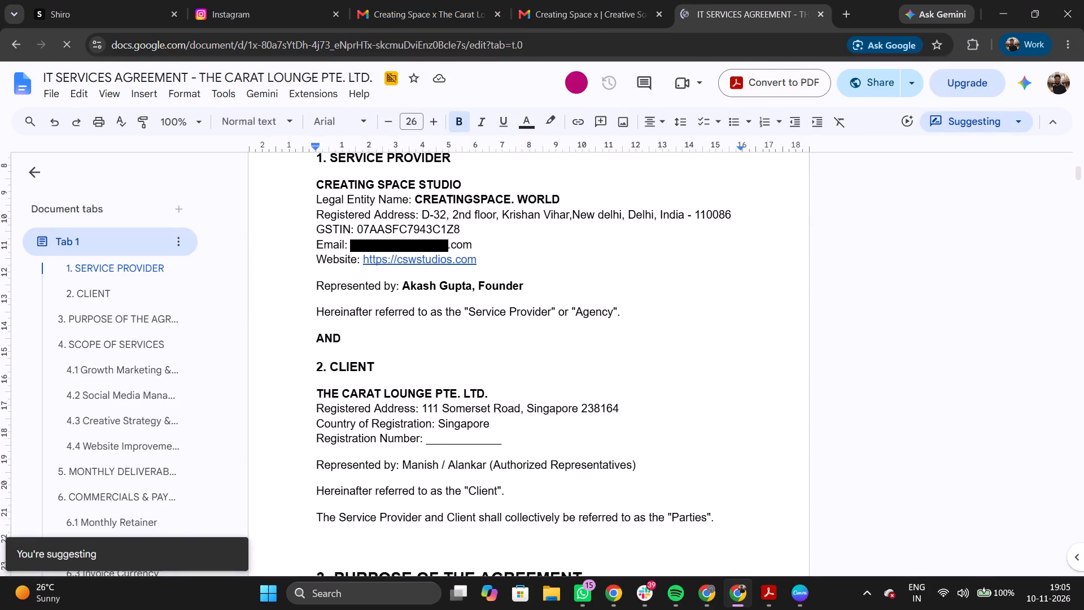
scroll(527, 367, "down", 4)
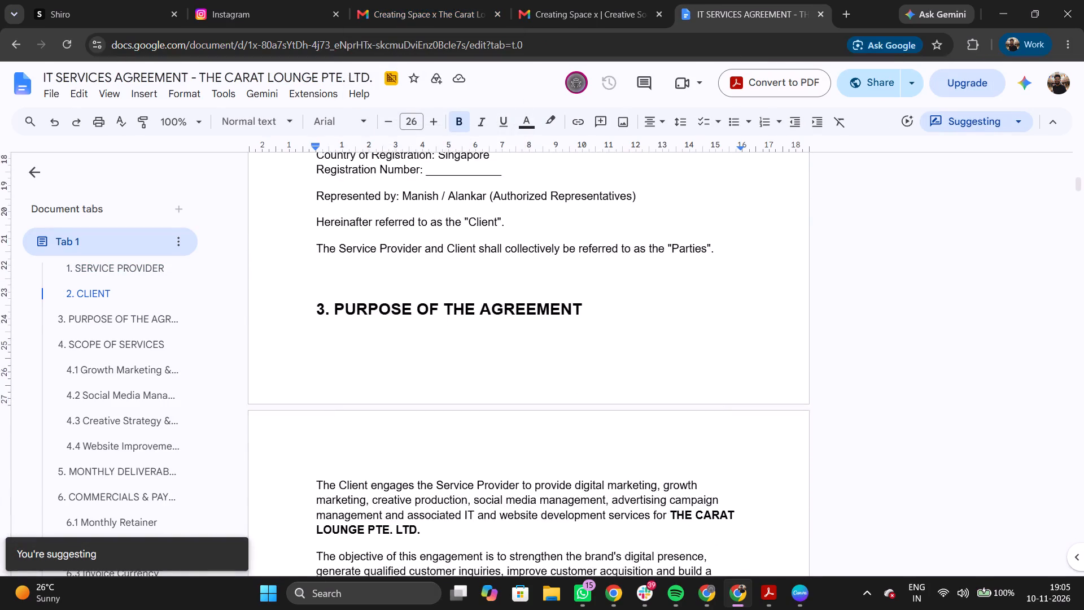
scroll(527, 367, "down", 6)
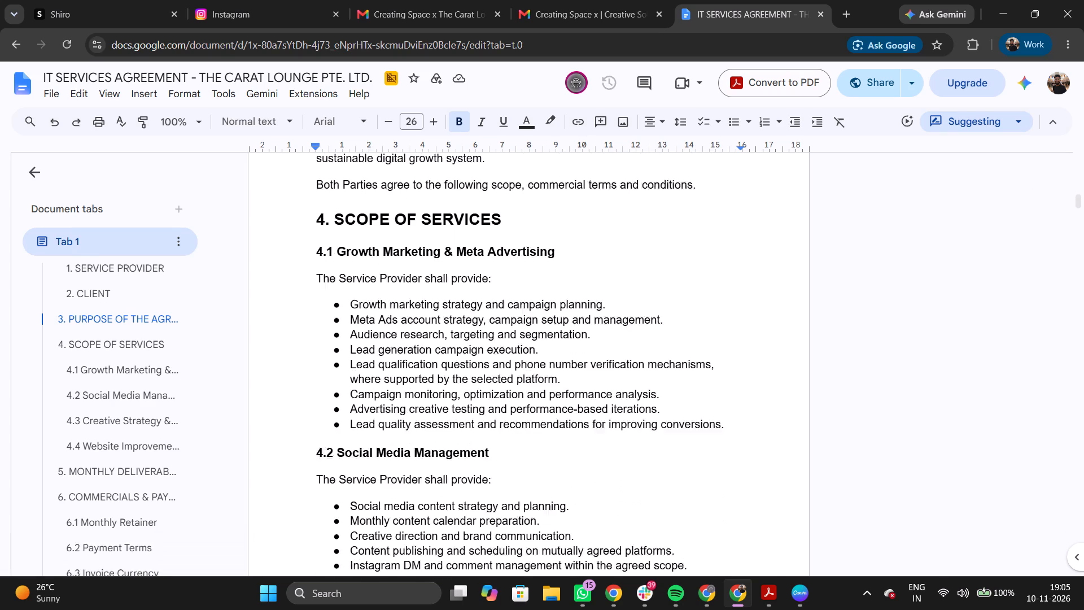